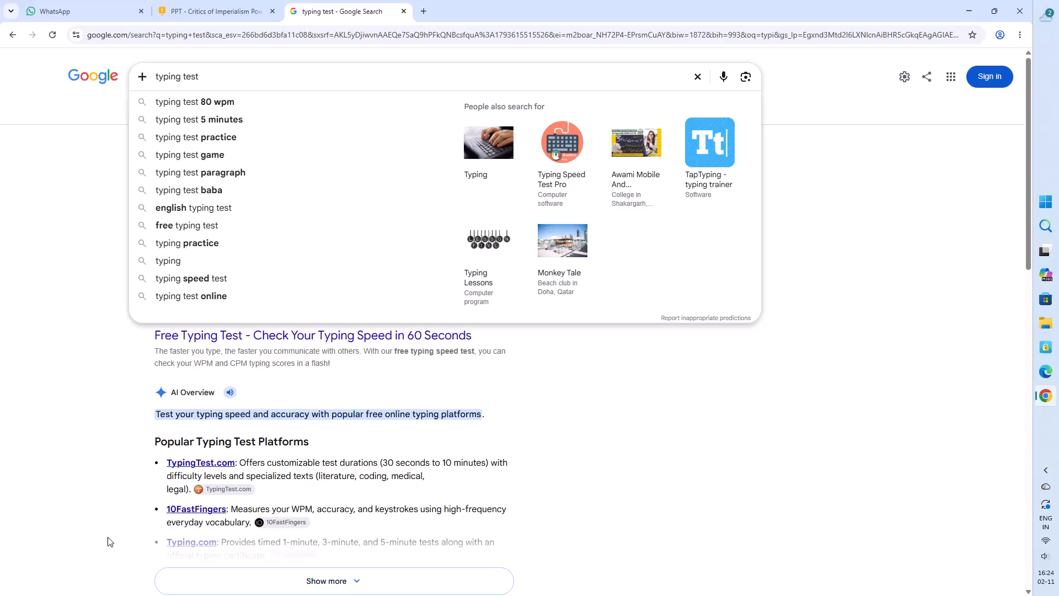
# Search Google for "typing test 80 wpm" using the suggested query.
pyautogui.click(262, 93)
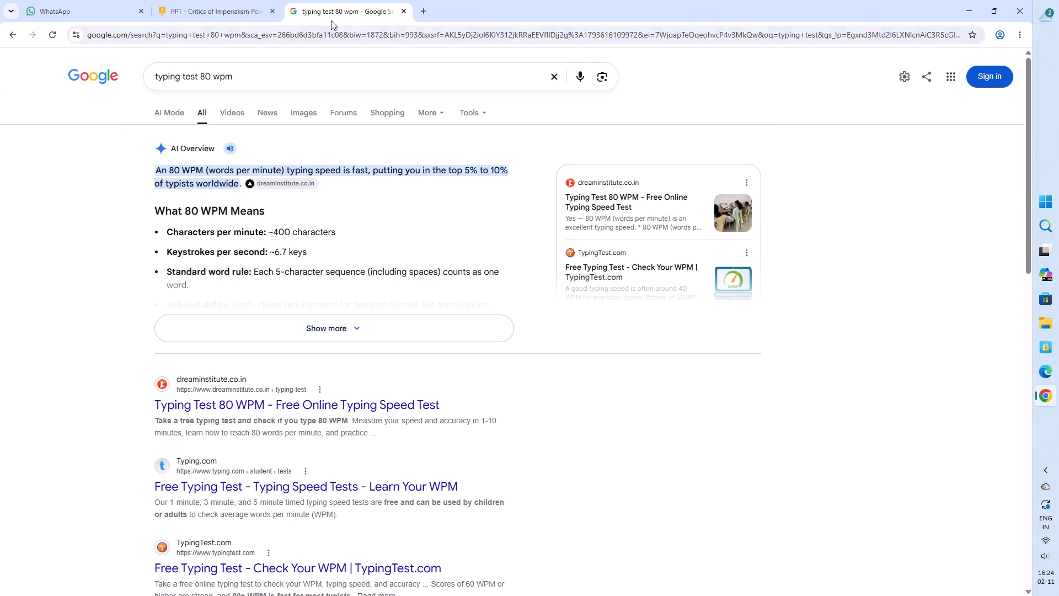
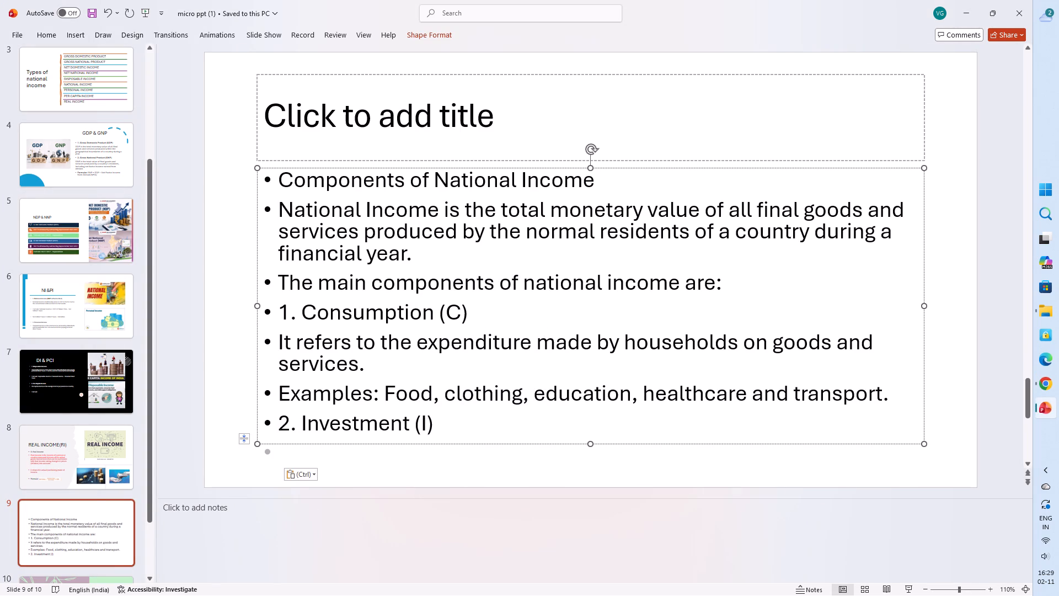
# Delete the heading line "Components of National Income" from the pasted text on slide 9.
pyautogui.click(595, 183)
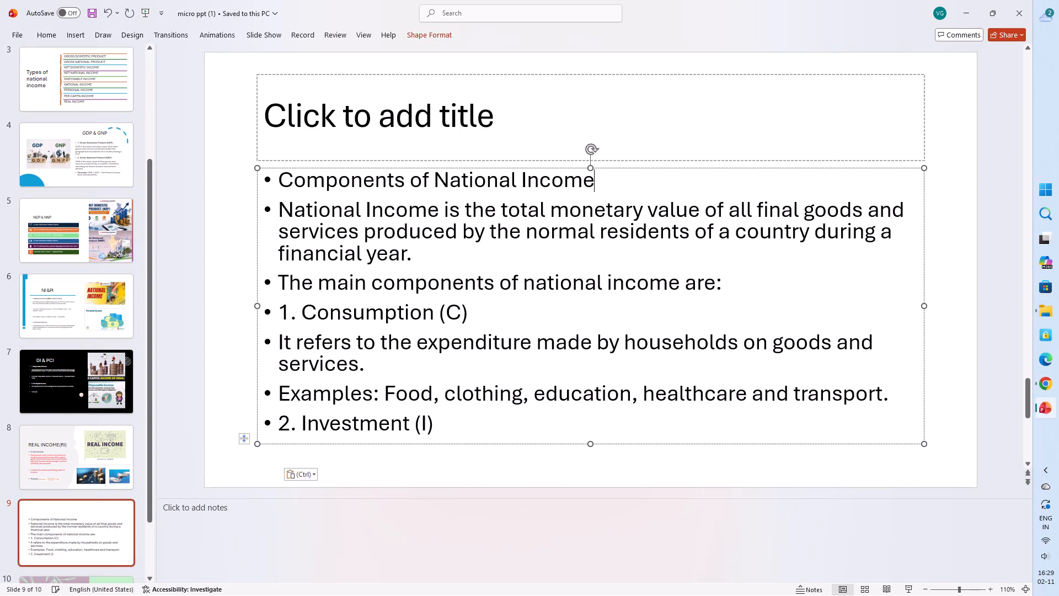
pyautogui.press('BackSpace')
pyautogui.press('BackSpace')
pyautogui.press('BackSpace')
pyautogui.press('BackSpace')
pyautogui.press('BackSpace')
pyautogui.press('BackSpace')
pyautogui.press('BackSpace')
pyautogui.press('BackSpace')
pyautogui.press('BackSpace')
pyautogui.press('BackSpace')
pyautogui.press('BackSpace')
pyautogui.press('BackSpace')
pyautogui.press('BackSpace')
pyautogui.press('BackSpace')
pyautogui.press('BackSpace')
pyautogui.press('BackSpace')
pyautogui.press('BackSpace')
pyautogui.press('BackSpace')
pyautogui.press('BackSpace')
pyautogui.press('BackSpace')
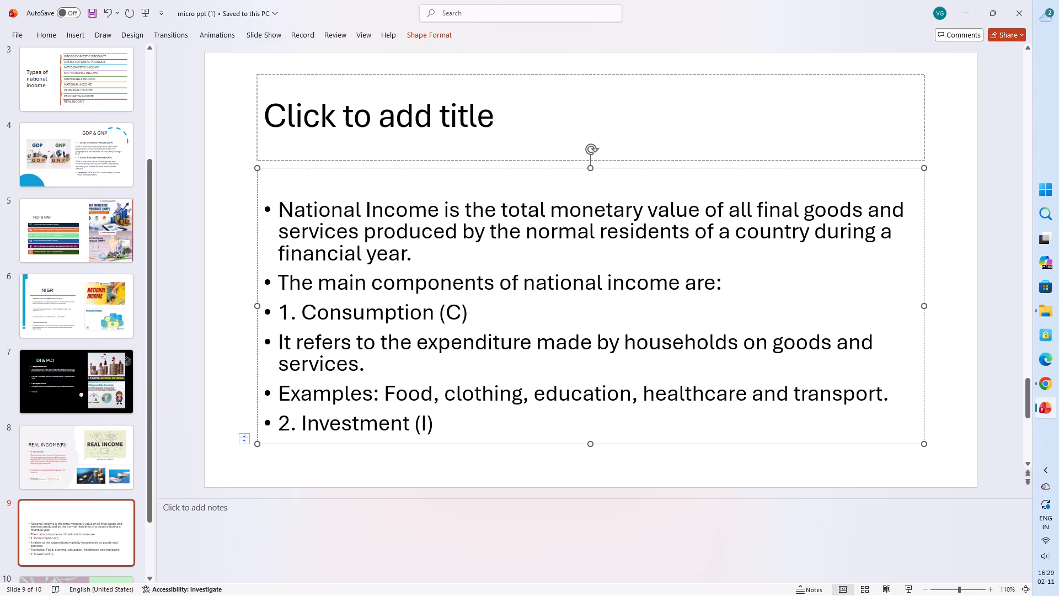
# Delete the bullet "It refers to the expenditure made by households on goods and services." beneath the Consumption item.
pyautogui.click(387, 367)
pyautogui.press('BackSpace')
pyautogui.press('BackSpace')
pyautogui.press('BackSpace')
pyautogui.press('BackSpace')
pyautogui.press('BackSpace')
pyautogui.press('BackSpace')
pyautogui.press('BackSpace')
pyautogui.press('BackSpace')
pyautogui.press('BackSpace')
pyautogui.press('BackSpace')
pyautogui.press('BackSpace')
pyautogui.press('BackSpace')
pyautogui.press('BackSpace')
pyautogui.press('BackSpace')
pyautogui.press('BackSpace')
pyautogui.press('BackSpace')
pyautogui.press('BackSpace')
pyautogui.press('BackSpace')
pyautogui.press('BackSpace')
pyautogui.press('BackSpace')
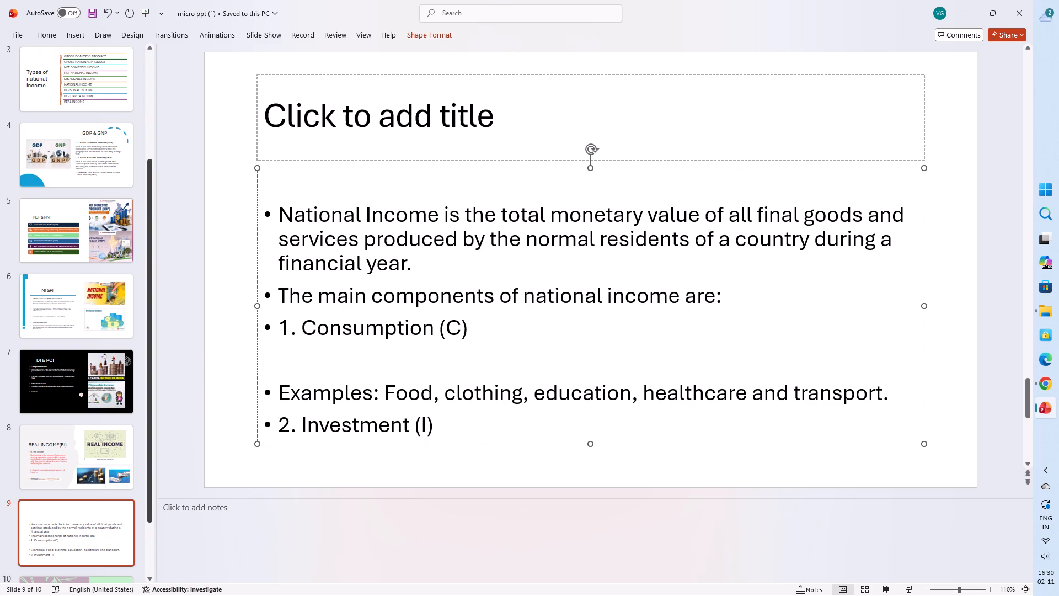
# Delete the Examples and "2. Investment (I)" bullets so the list ends with "1. Consumption (C)", keeping the plain bracketed letter.
pyautogui.click(452, 417)
pyautogui.press('BackSpace')
pyautogui.press('BackSpace')
pyautogui.press('BackSpace')
pyautogui.press('BackSpace')
pyautogui.press('BackSpace')
pyautogui.press('BackSpace')
pyautogui.press('BackSpace')
pyautogui.press('BackSpace')
pyautogui.press('BackSpace')
pyautogui.press('BackSpace')
pyautogui.press('BackSpace')
pyautogui.press('BackSpace')
pyautogui.press('BackSpace')
pyautogui.press('BackSpace')
pyautogui.press('BackSpace')
pyautogui.press('BackSpace')
pyautogui.press('BackSpace')
pyautogui.press('BackSpace')
pyautogui.press('BackSpace')
pyautogui.press('BackSpace')
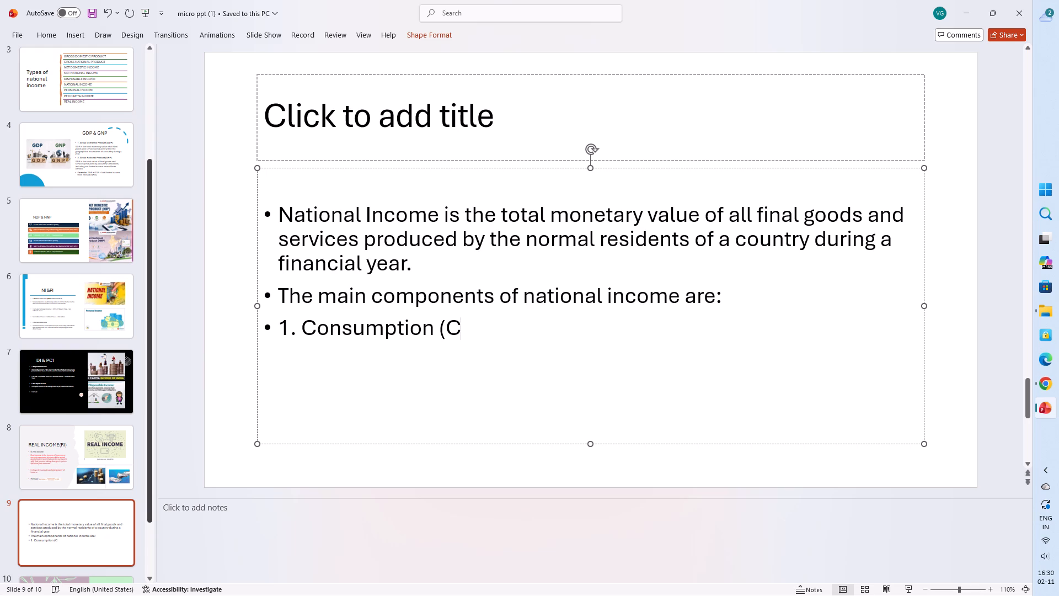
pyautogui.hotkey('shift', ')')
pyautogui.press('BackSpace')
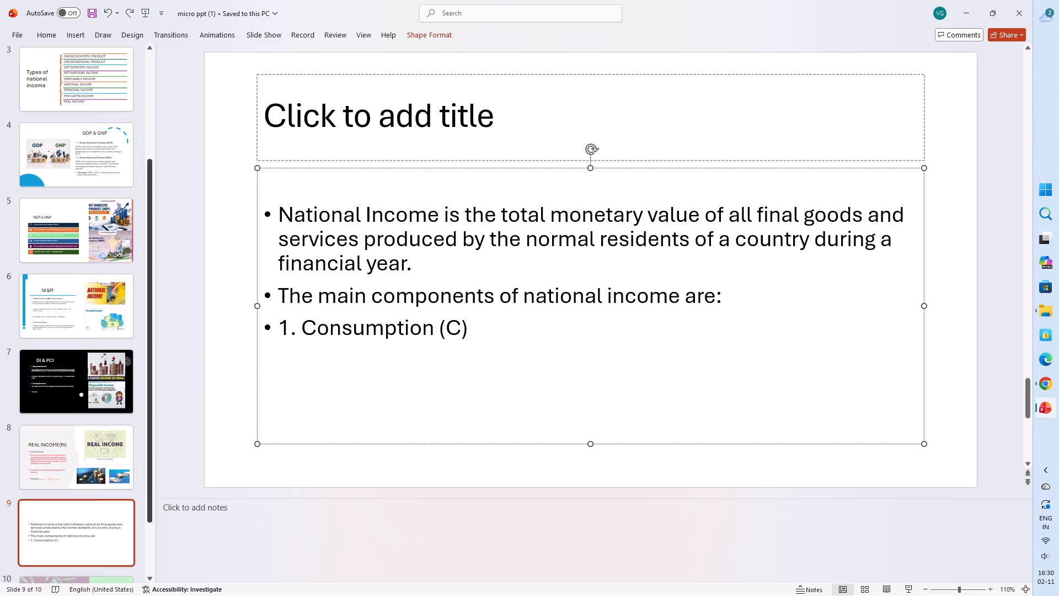
# Add a bullet reading "2.Investment (I)" below the Consumption item.
pyautogui.press('Return')
pyautogui.write('in')
pyautogui.press('BackSpace')
pyautogui.press('BackSpace')
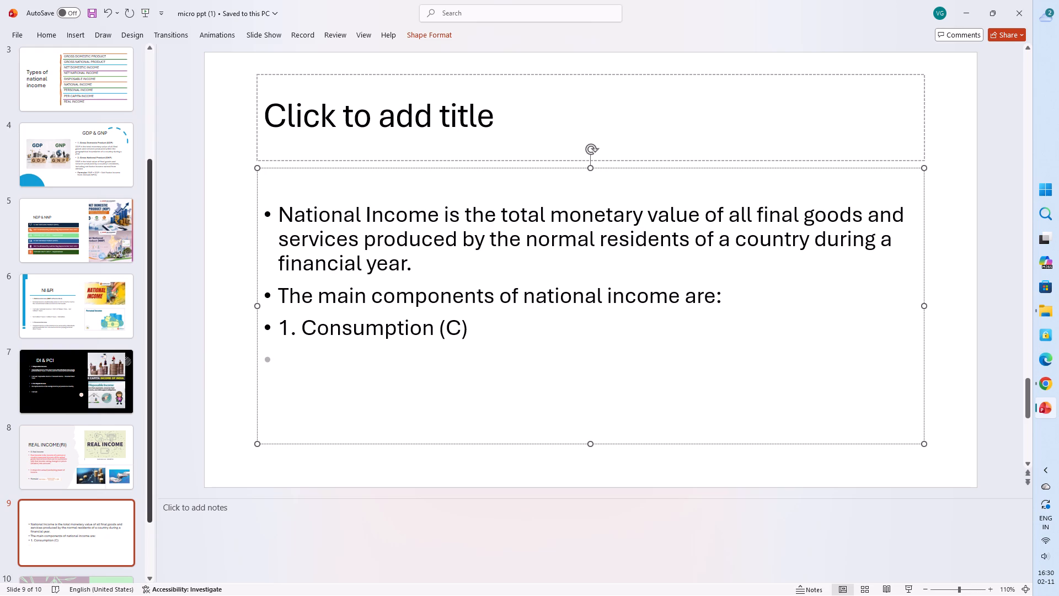
pyautogui.press('2')
pyautogui.press('i')
pyautogui.press('BackSpace')
pyautogui.press('.')
pyautogui.write('IN')
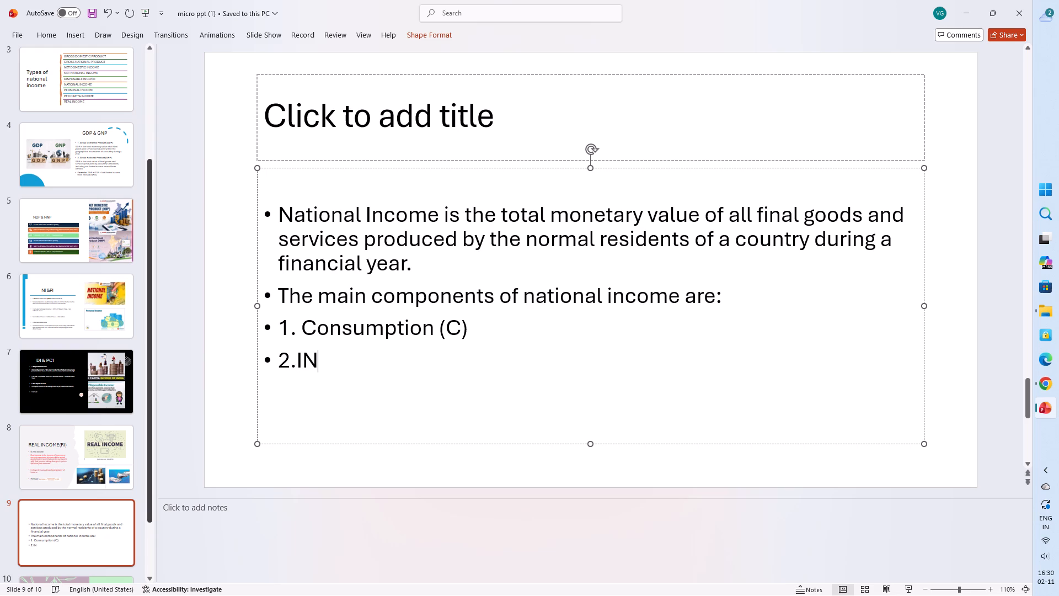
pyautogui.press('BackSpace')
pyautogui.write('nvest')
pyautogui.write('ment')
pyautogui.press('space')
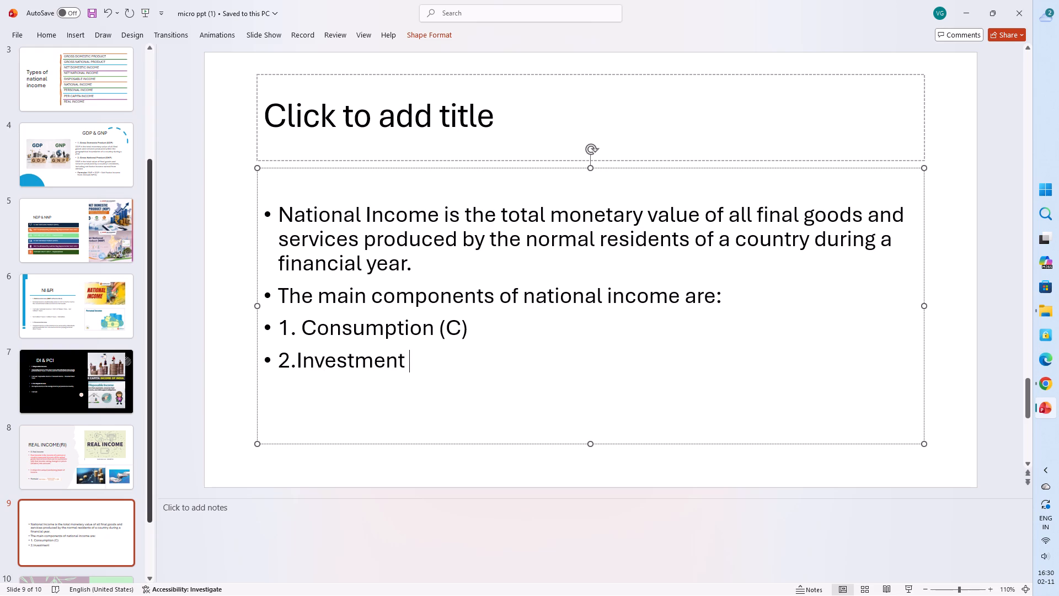
pyautogui.hotkey('shift', '(')
pyautogui.hotkey('shift', ')')
# Add a bullet reading "3. Expenditure" below the Investment item on slide 9, with only the first letter capitalised.
pyautogui.press('Return')
pyautogui.press('3')
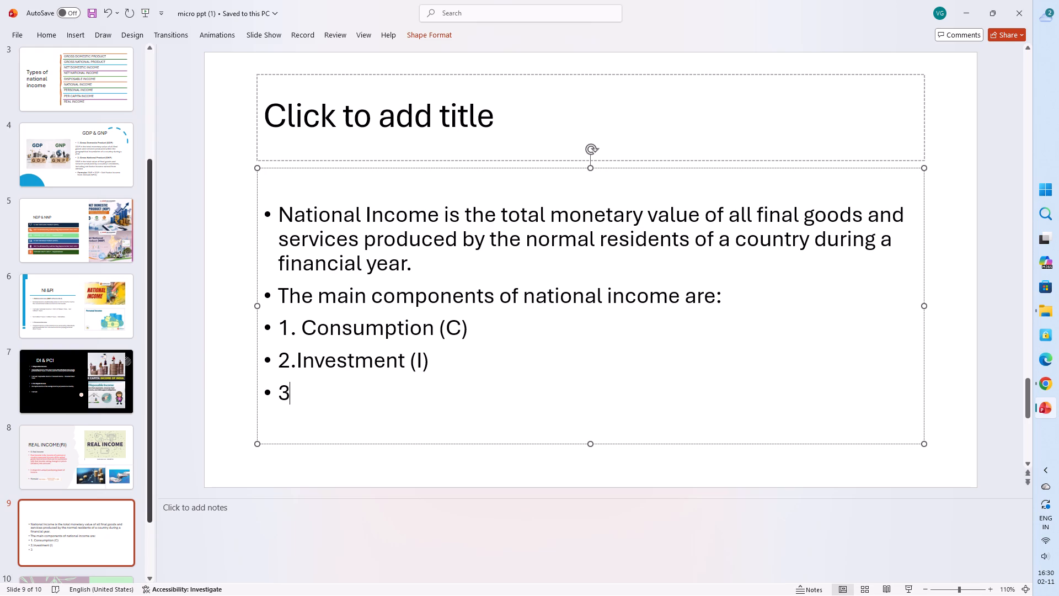
pyautogui.press('.')
pyautogui.press('space')
pyautogui.press('e')
pyautogui.write('XPENDITURE')
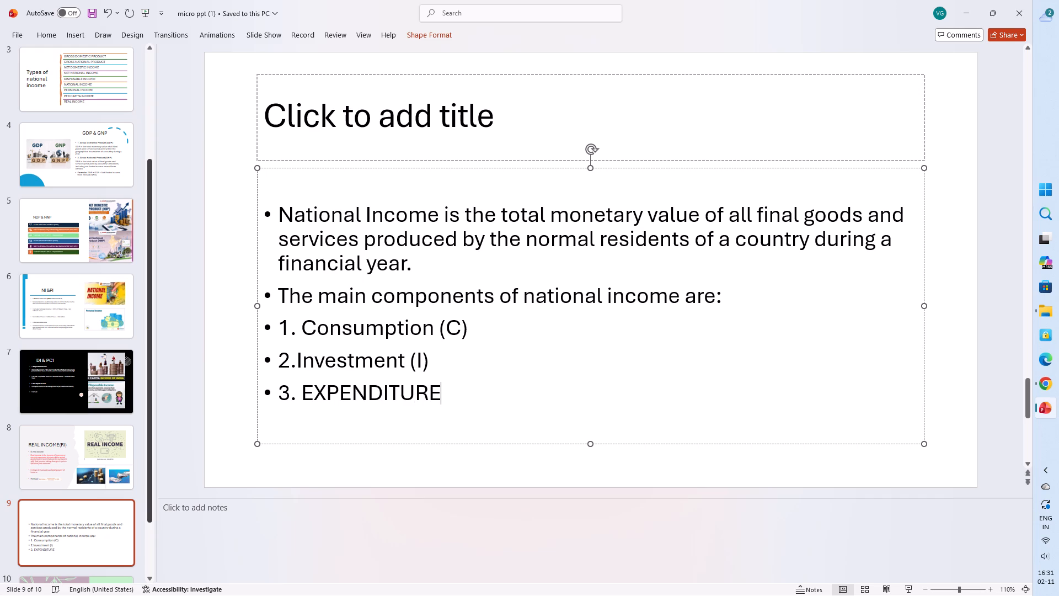
pyautogui.press('BackSpace')
pyautogui.press('BackSpace')
pyautogui.press('BackSpace')
pyautogui.press('BackSpace')
pyautogui.press('BackSpace')
pyautogui.press('BackSpace')
pyautogui.press('BackSpace')
pyautogui.press('BackSpace')
pyautogui.press('BackSpace')
pyautogui.press('BackSpace')
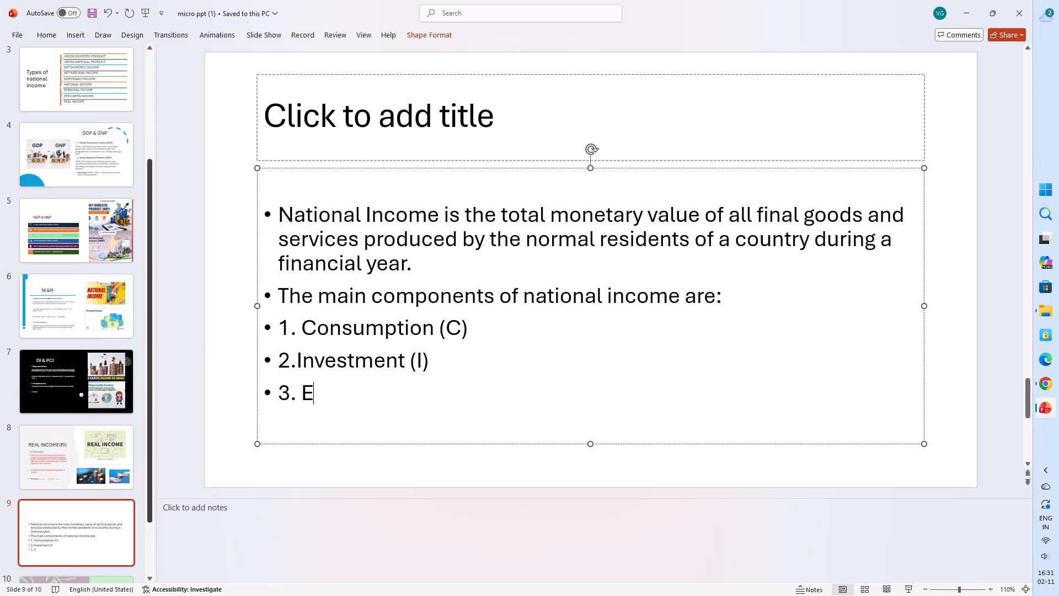
pyautogui.press('x')
pyautogui.write('penditure')
pyautogui.press('space')
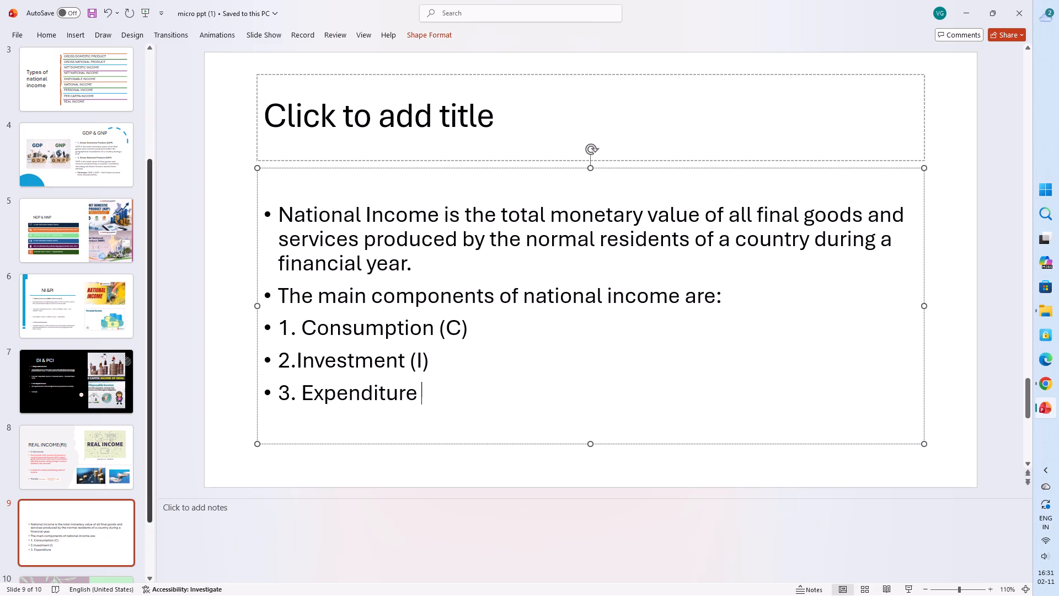
# Append "(E)" to the Expenditure bullet, keeping the plain bracketed letter instead of a euro sign.
pyautogui.hotkey('shift', '(')
pyautogui.press('e')
pyautogui.hotkey('shift', ')')
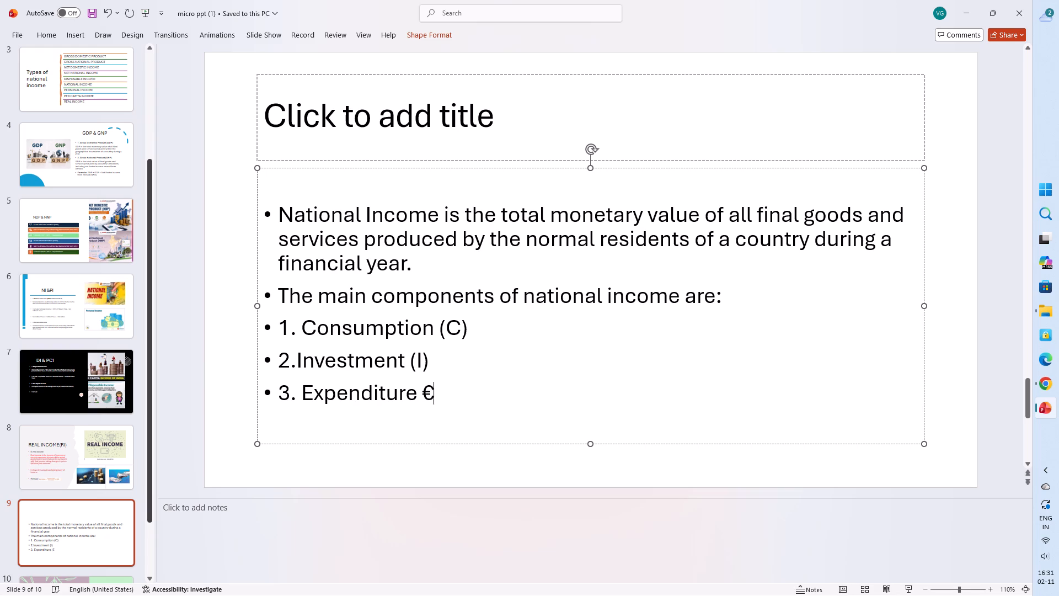
pyautogui.press('Return')
pyautogui.press('BackSpace')
pyautogui.press('BackSpace')
pyautogui.press('BackSpace')
pyautogui.hotkey('shift', '(')
pyautogui.press('e')
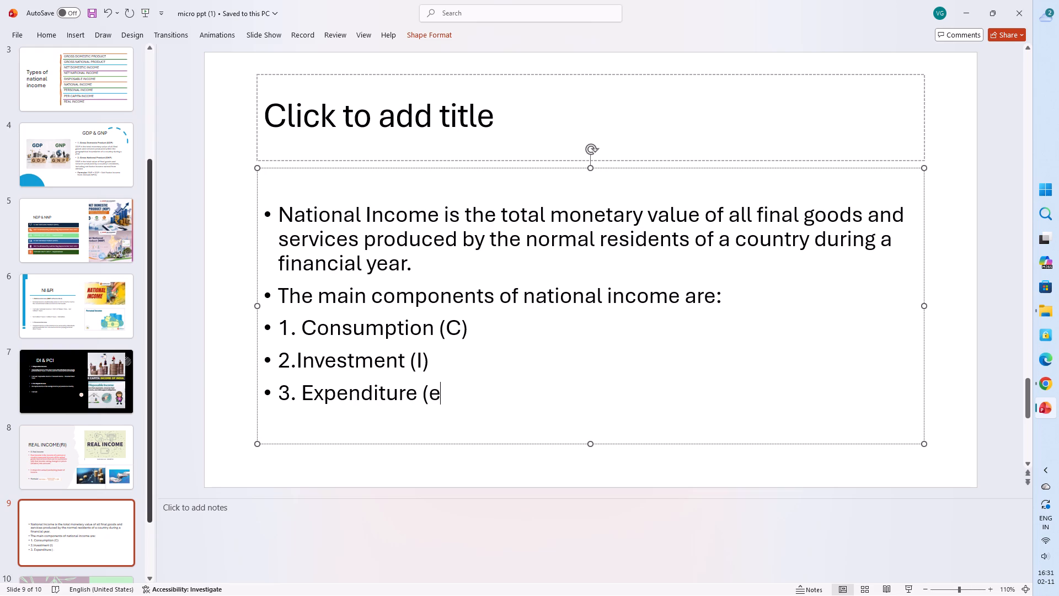
pyautogui.press('BackSpace')
pyautogui.press('e')
pyautogui.hotkey('shift', ')')
# Enter "COMPONETS OF NATIONAL INCOME" as the title of slide 9.
pyautogui.click(388, 131)
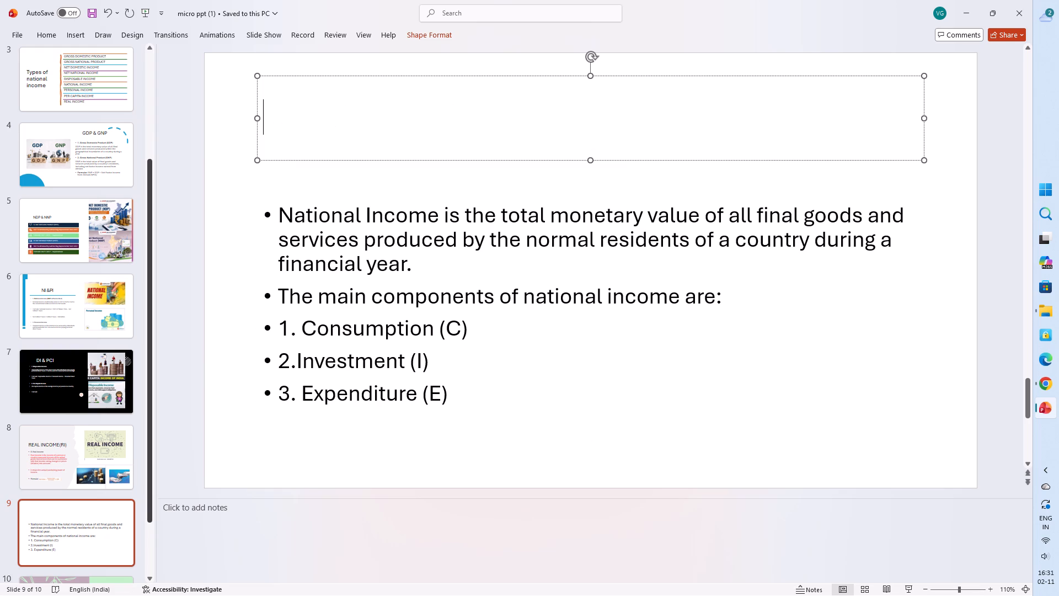
pyautogui.write('COMPO')
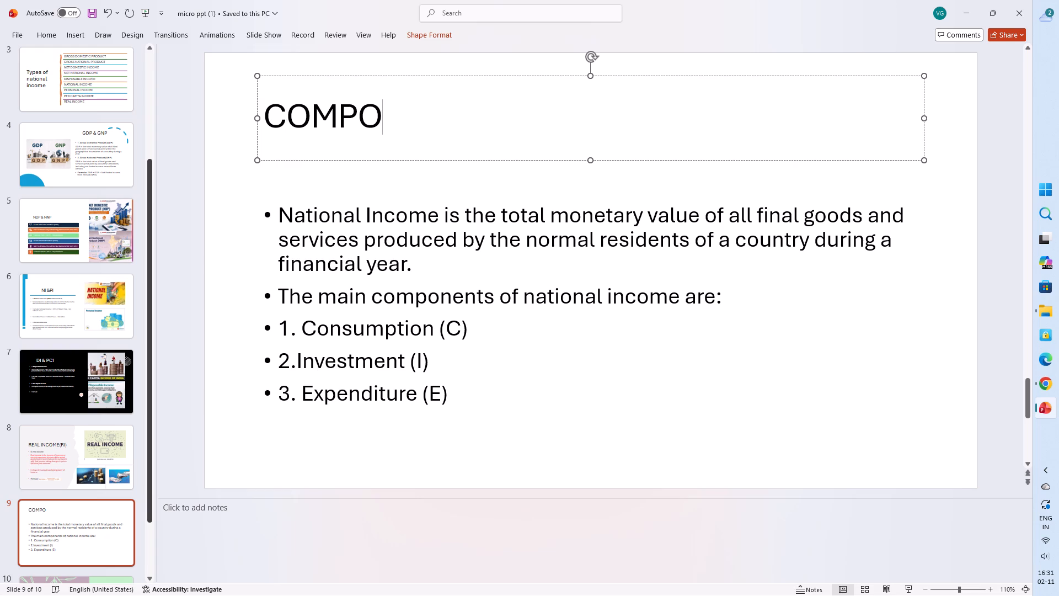
pyautogui.write('NETS')
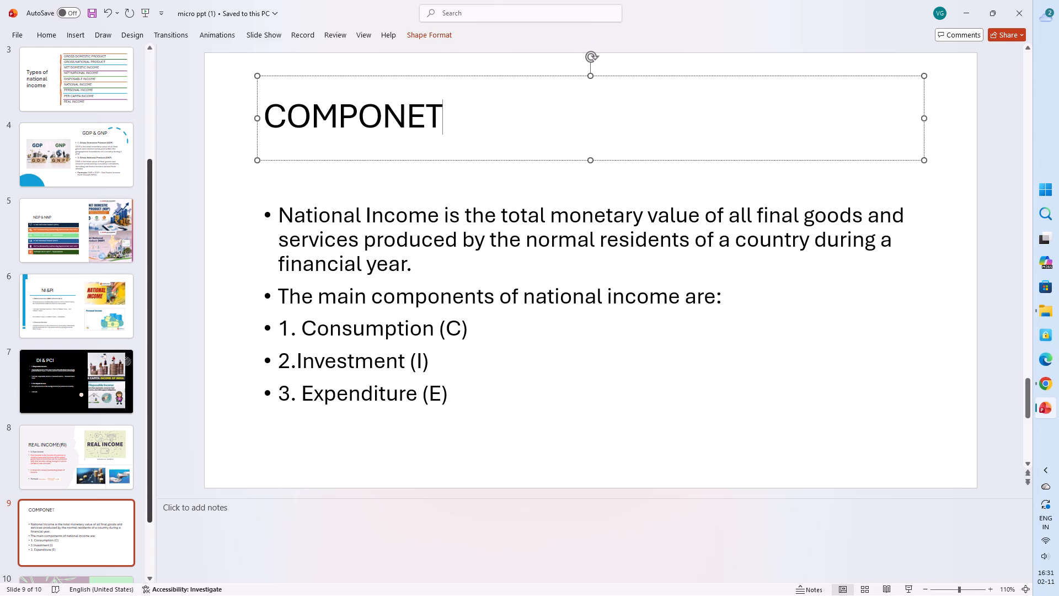
pyautogui.press('space')
pyautogui.write('OF NAT')
pyautogui.write('IONAL INCOME')
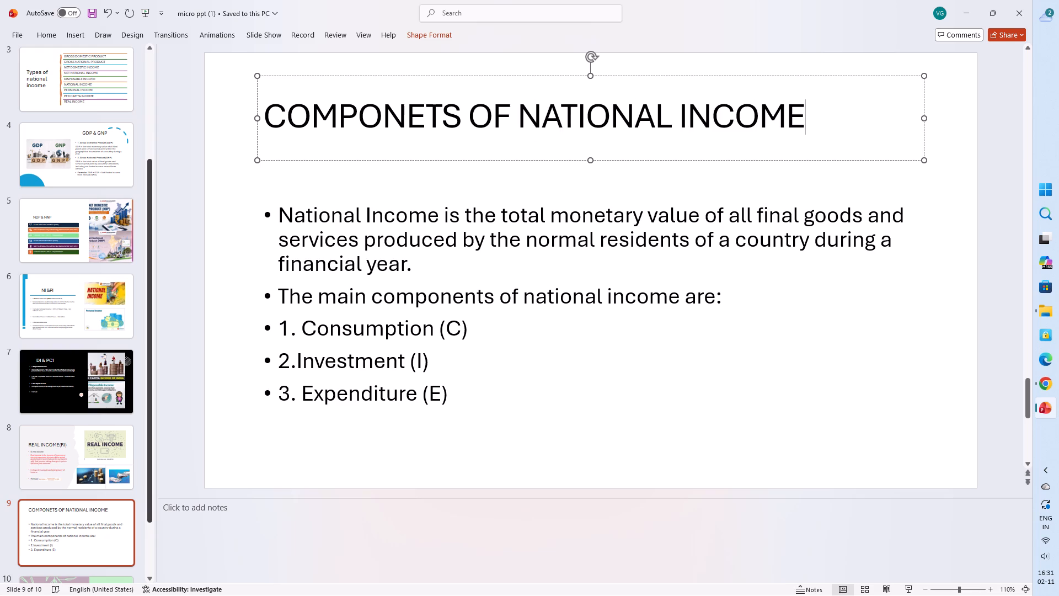
# Insert a new blank title-and-content slide directly after slide 9.
pyautogui.rightClick(110, 533)
pyautogui.click(158, 365)
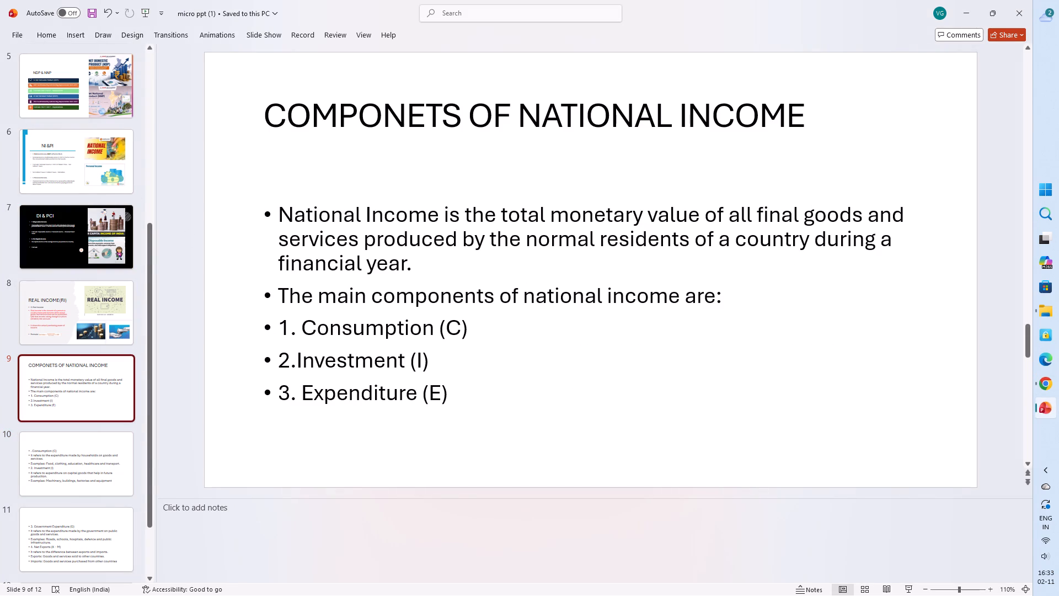
pyautogui.click(356, 119)
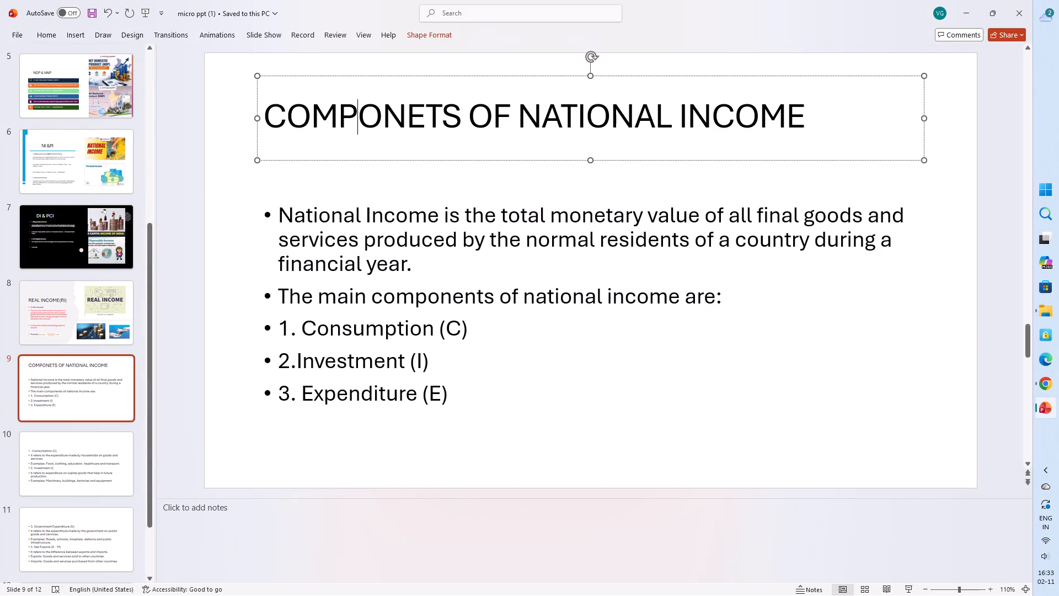
pyautogui.press('n')
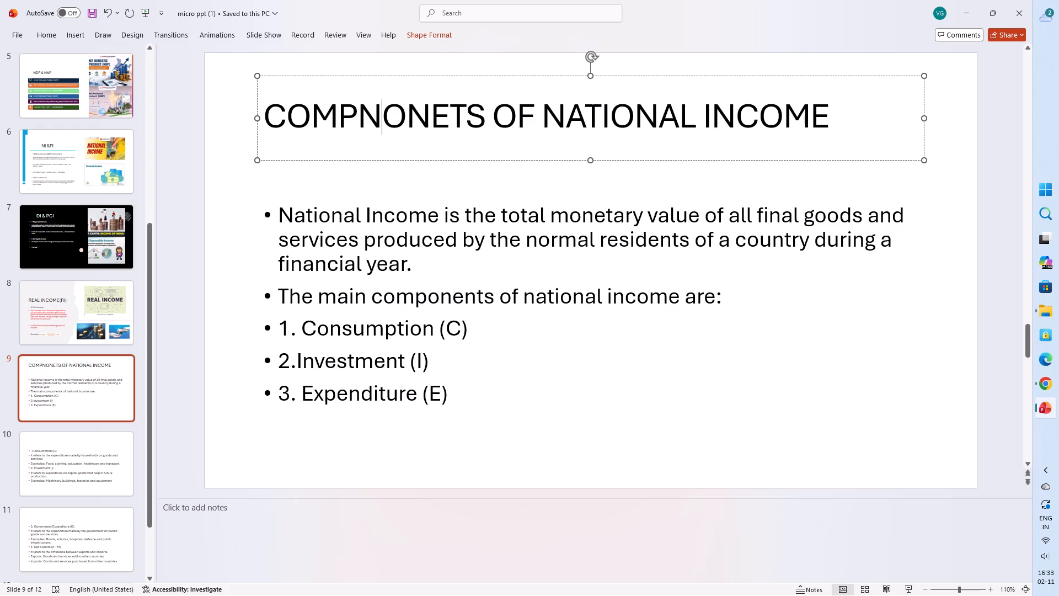
pyautogui.press('BackSpace')
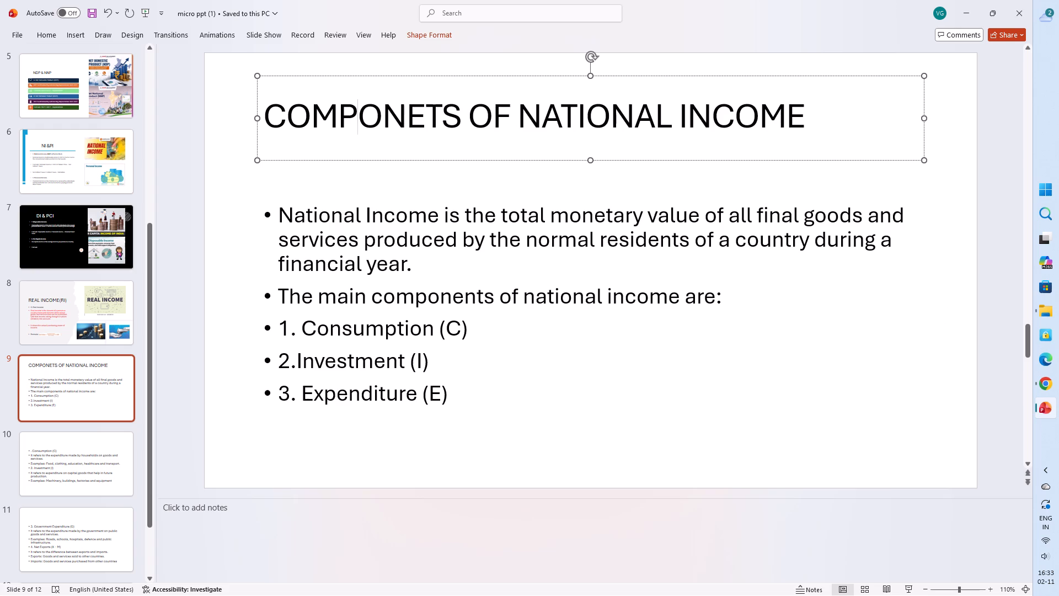
pyautogui.click(423, 116)
pyautogui.press('n')
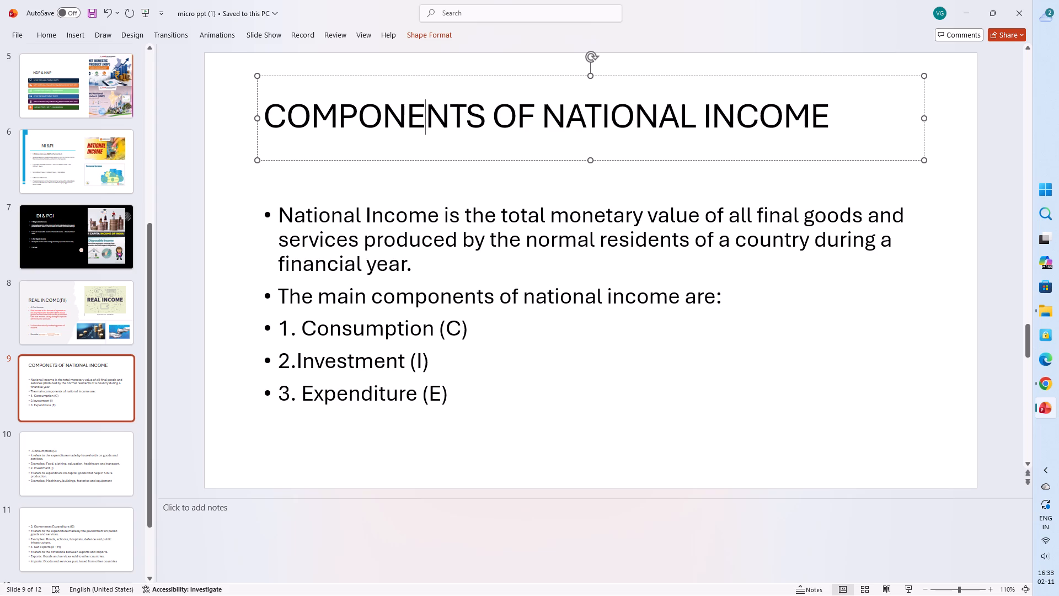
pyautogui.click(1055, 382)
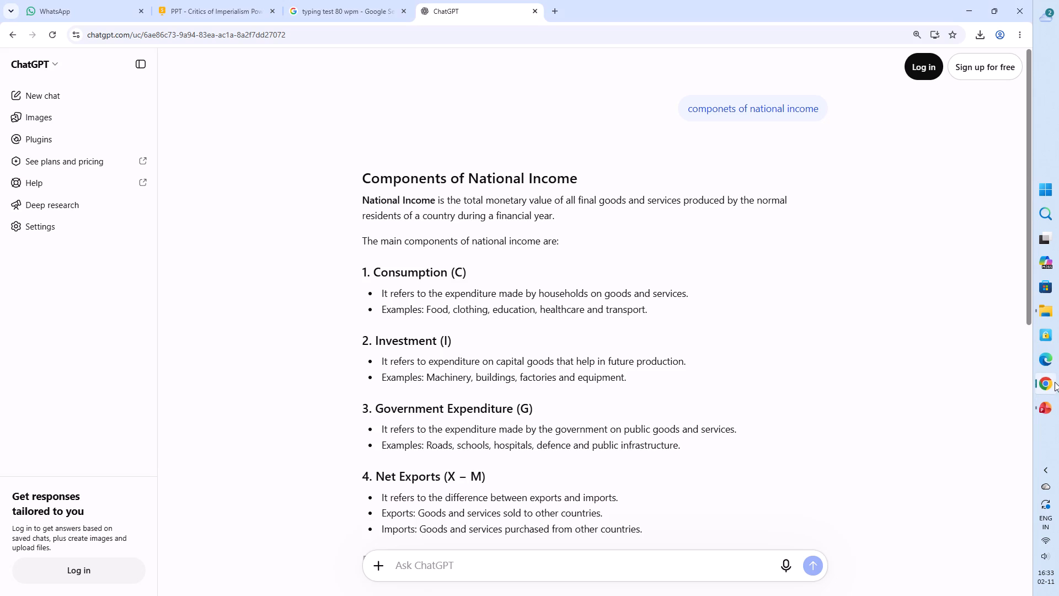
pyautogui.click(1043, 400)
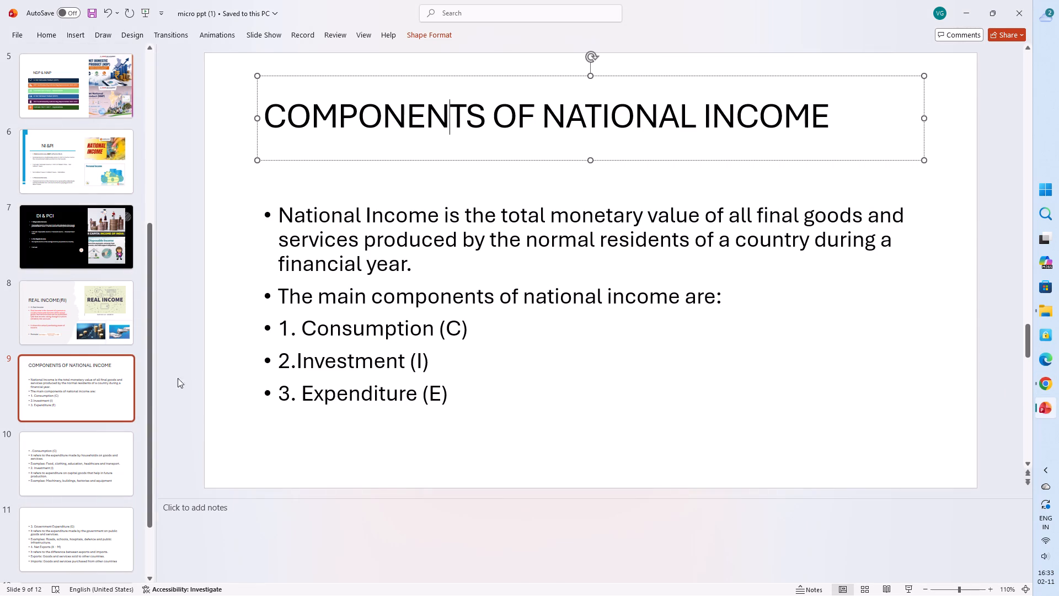
# Enter "CONSUMPTION &INVESTMENT" as the title of slide 10.
pyautogui.click(24, 437)
pyautogui.click(443, 136)
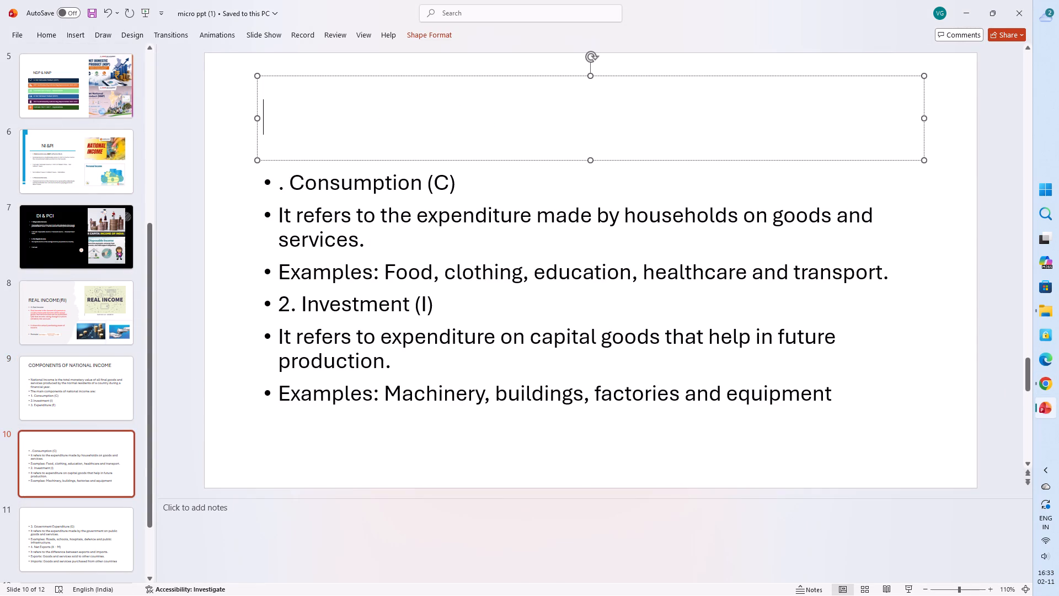
pyautogui.write('CON')
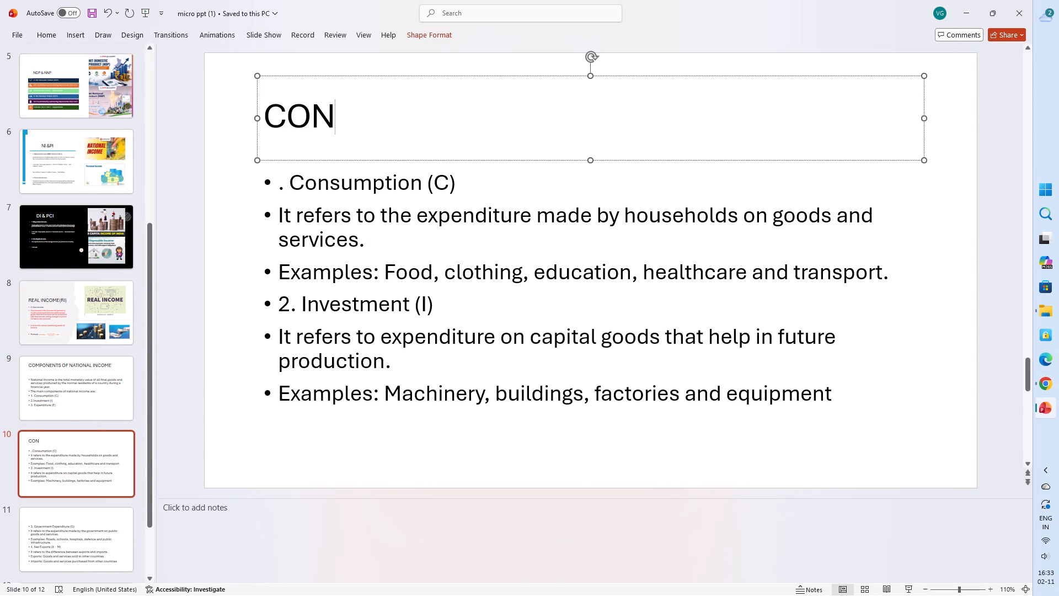
pyautogui.write('SUMO')
pyautogui.press('BackSpace')
pyautogui.write('PTION')
pyautogui.press('space')
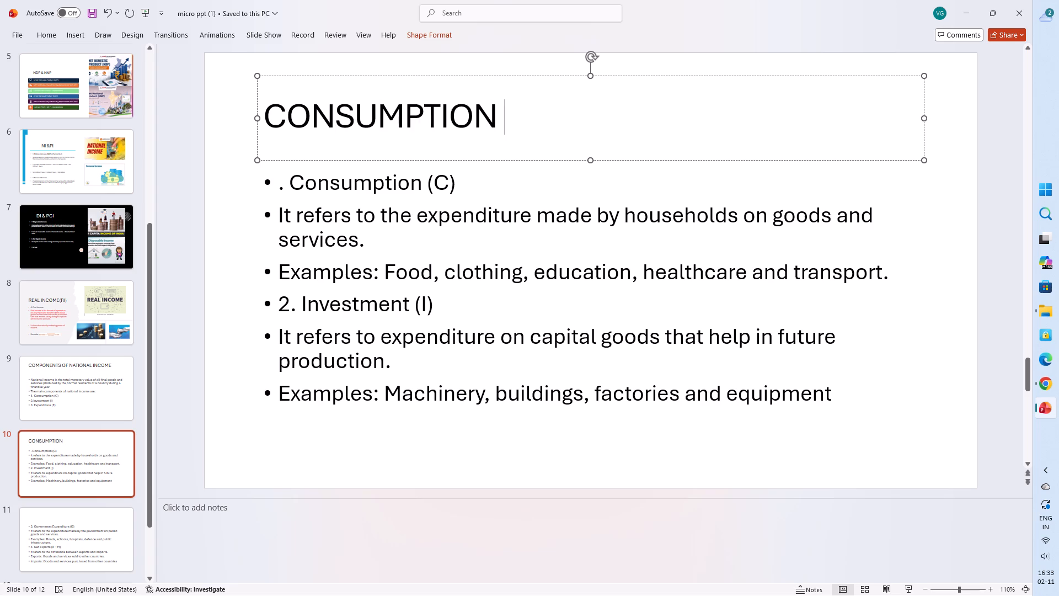
pyautogui.hotkey('shift', '&')
pyautogui.write('INVESTMENT')
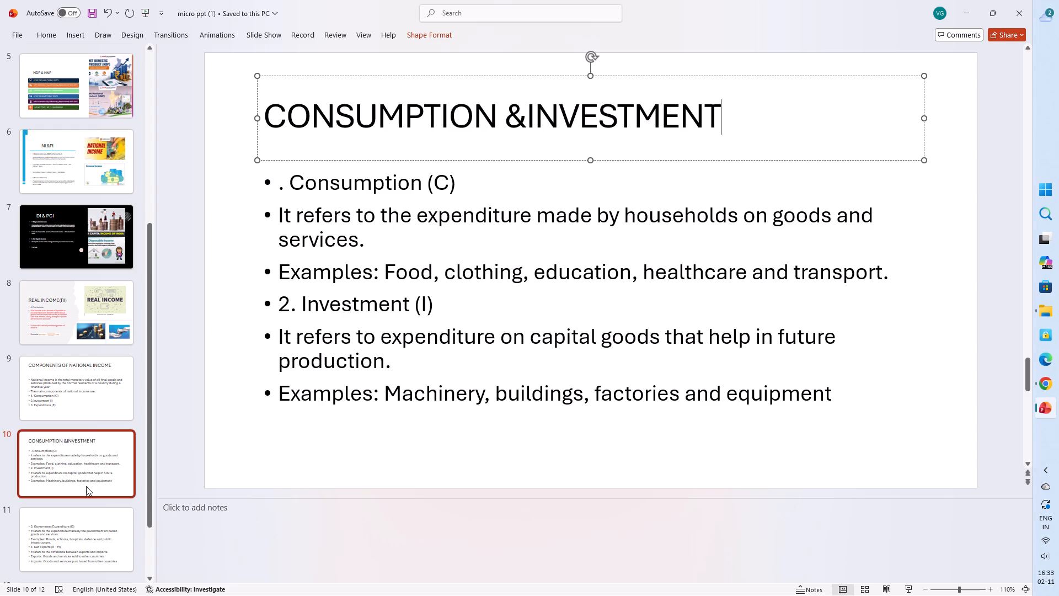
# Enter "Government Expenditure & net exports" as the title of slide 11.
pyautogui.click(65, 536)
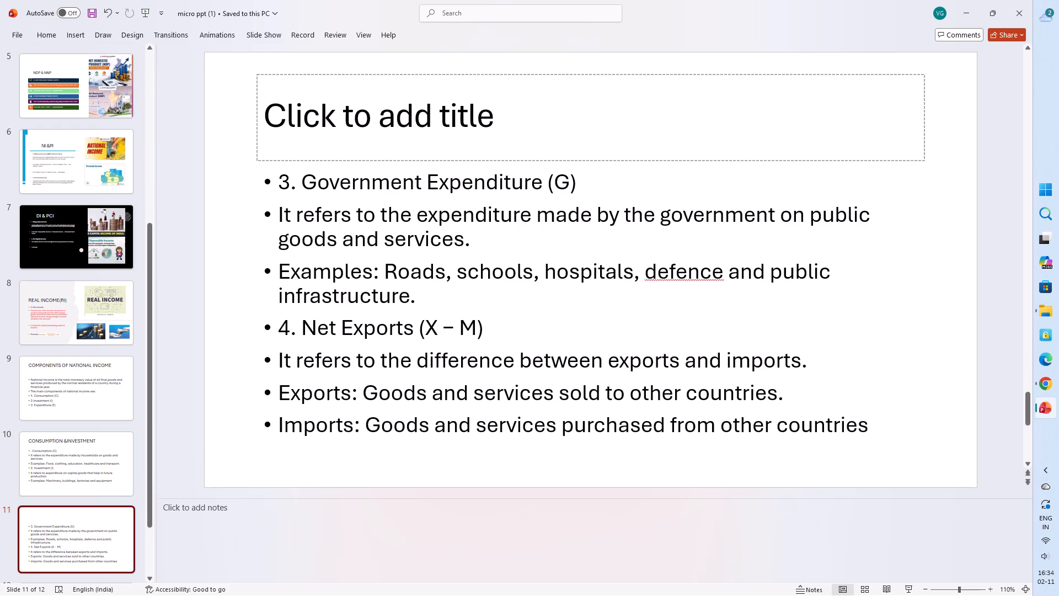
pyautogui.click(503, 131)
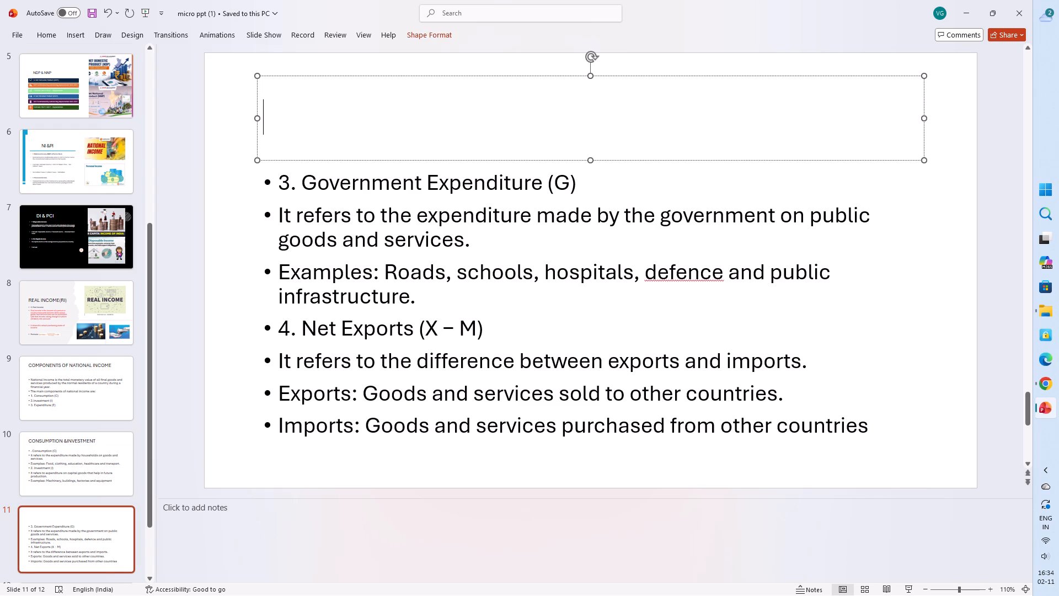
pyautogui.press('g')
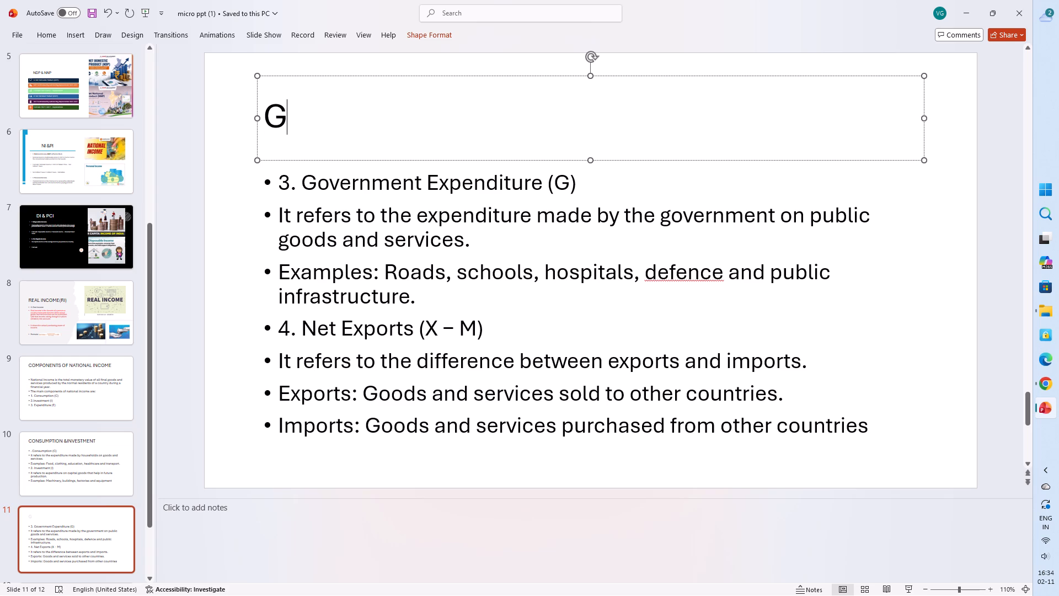
pyautogui.press('o')
pyautogui.write('vern')
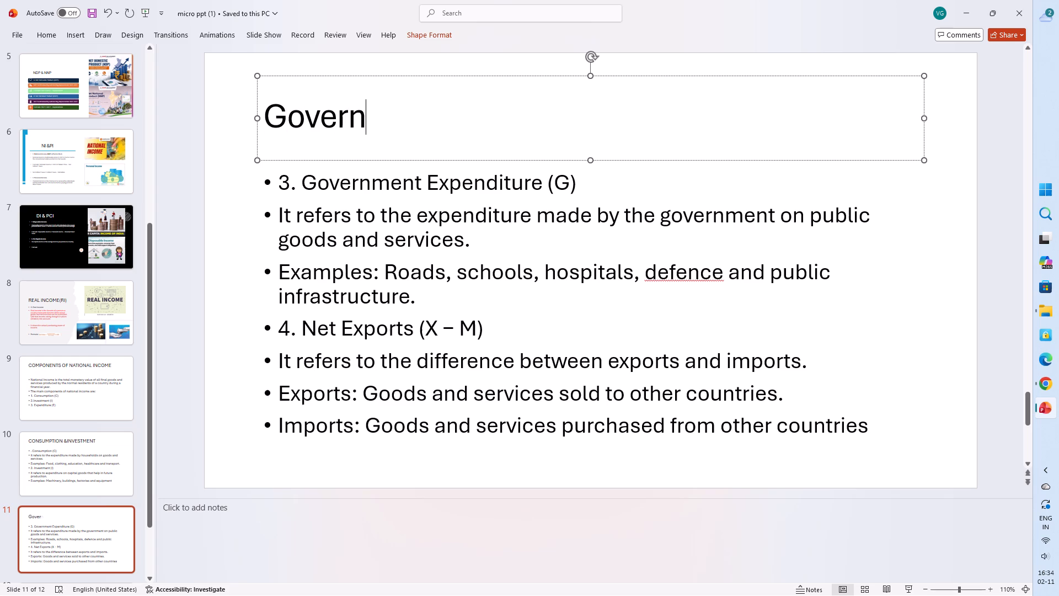
pyautogui.write('ment')
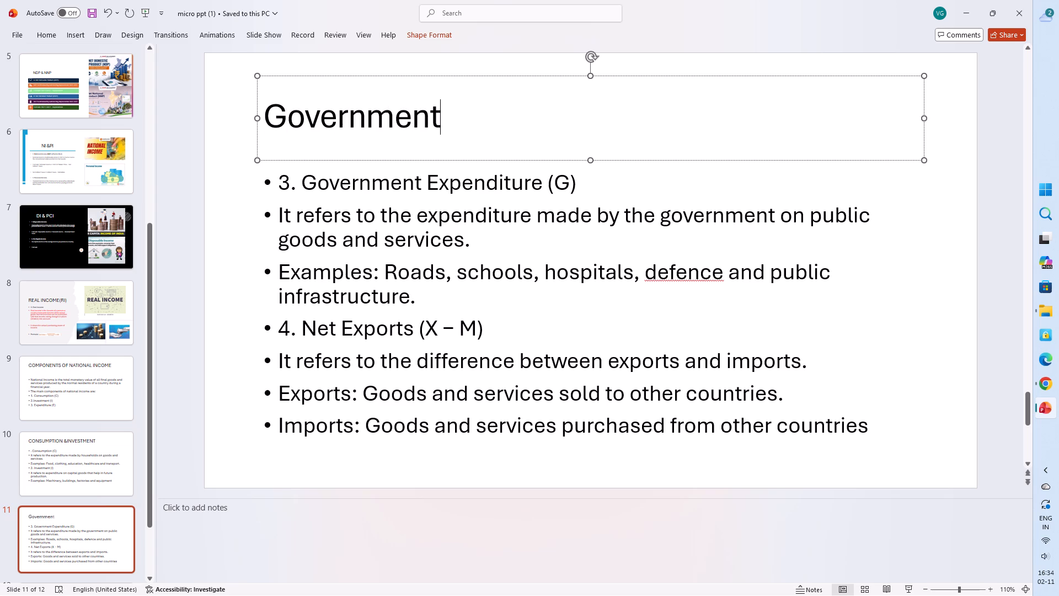
pyautogui.press('space')
pyautogui.write('xpenditure')
pyautogui.press('space')
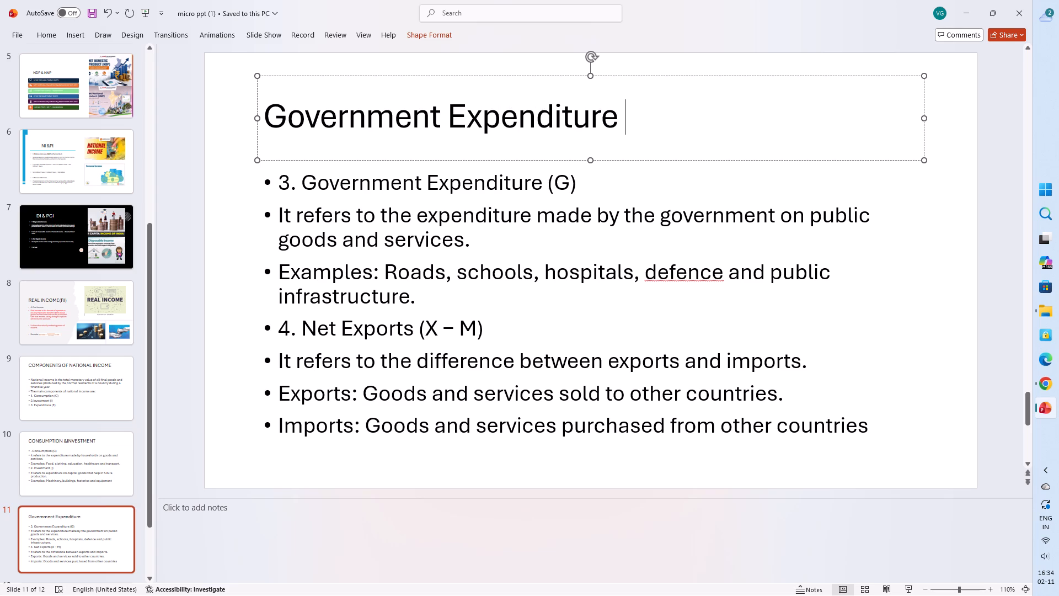
pyautogui.hotkey('shift', '&')
pyautogui.press('space')
pyautogui.press('n')
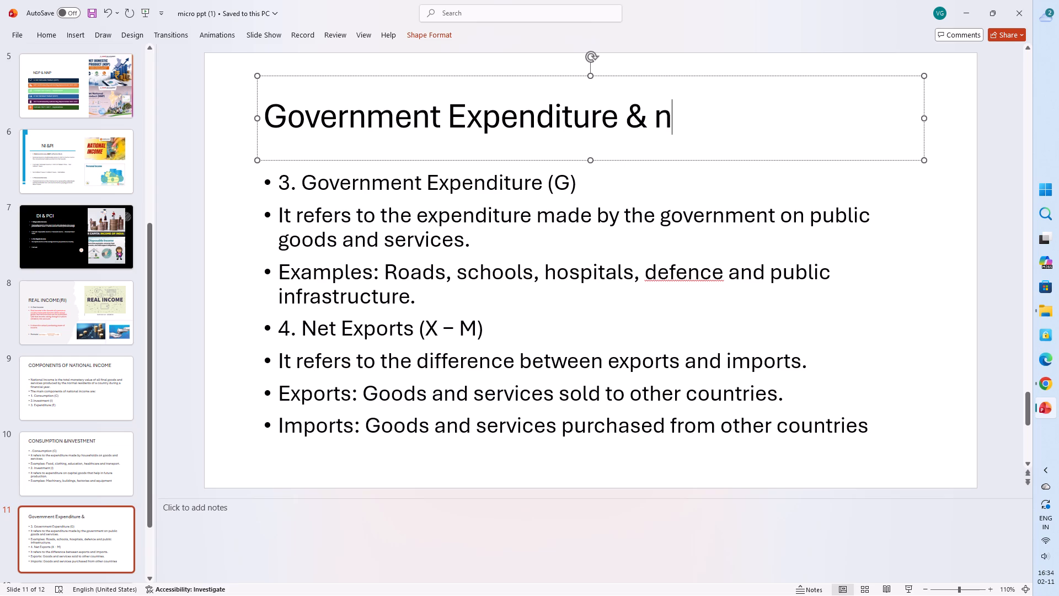
pyautogui.press('BackSpace')
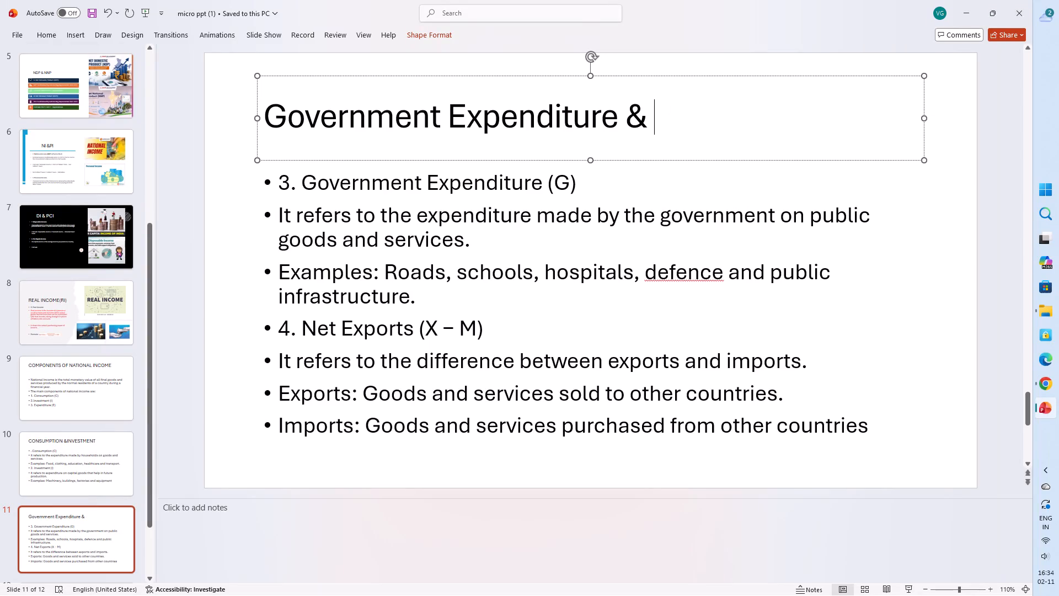
pyautogui.press('n')
pyautogui.write('et exports')
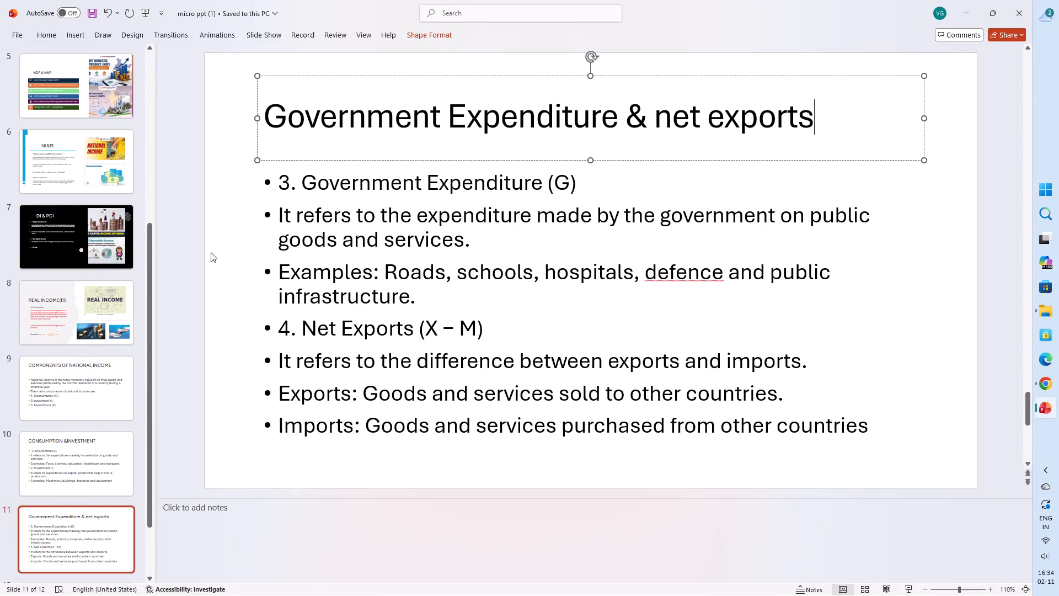
# Open the Designer suggestions for slide 9, COMPONENTS OF NATIONAL INCOME, and look through the proposed layouts.
pyautogui.click(39, 380)
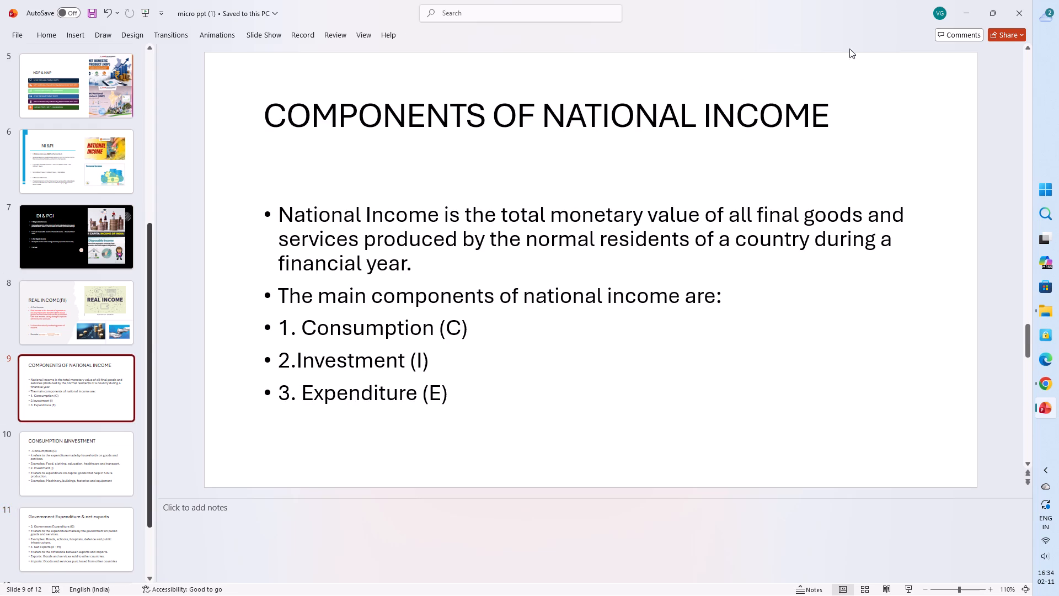
pyautogui.click(131, 26)
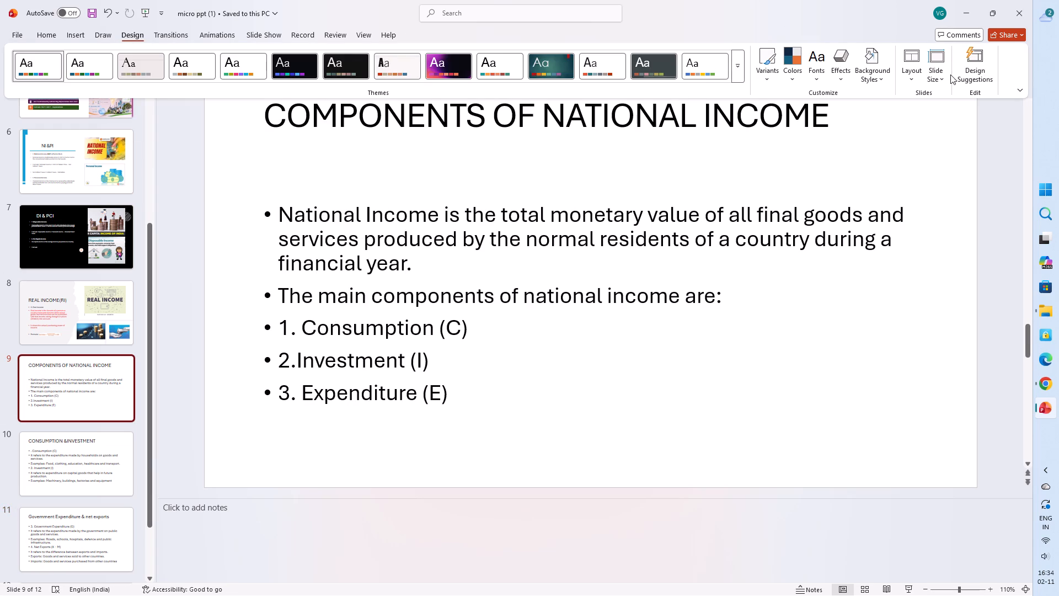
pyautogui.click(971, 72)
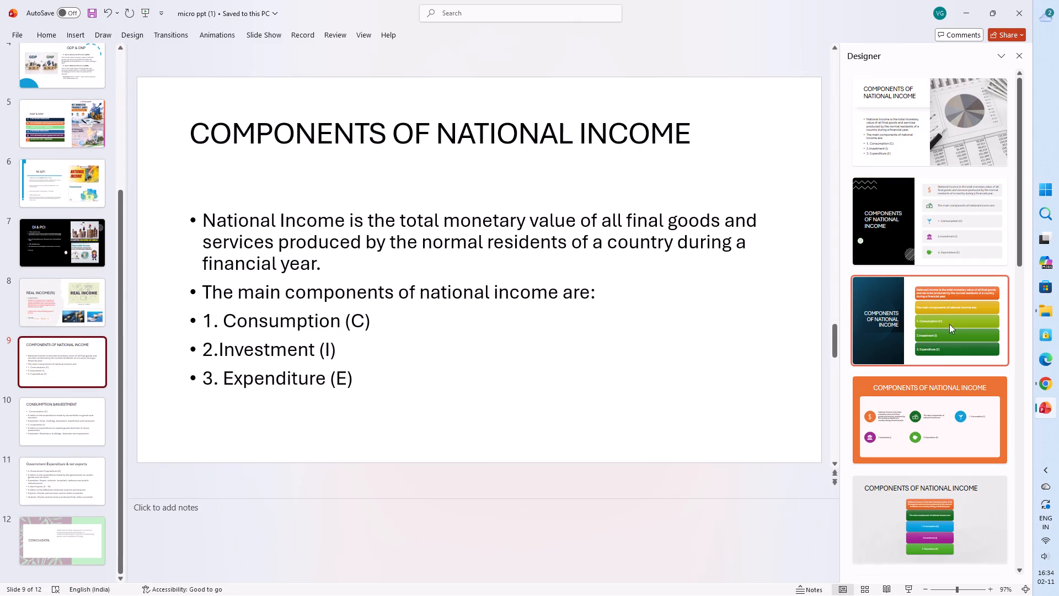
pyautogui.scroll(-4, 919, 488)
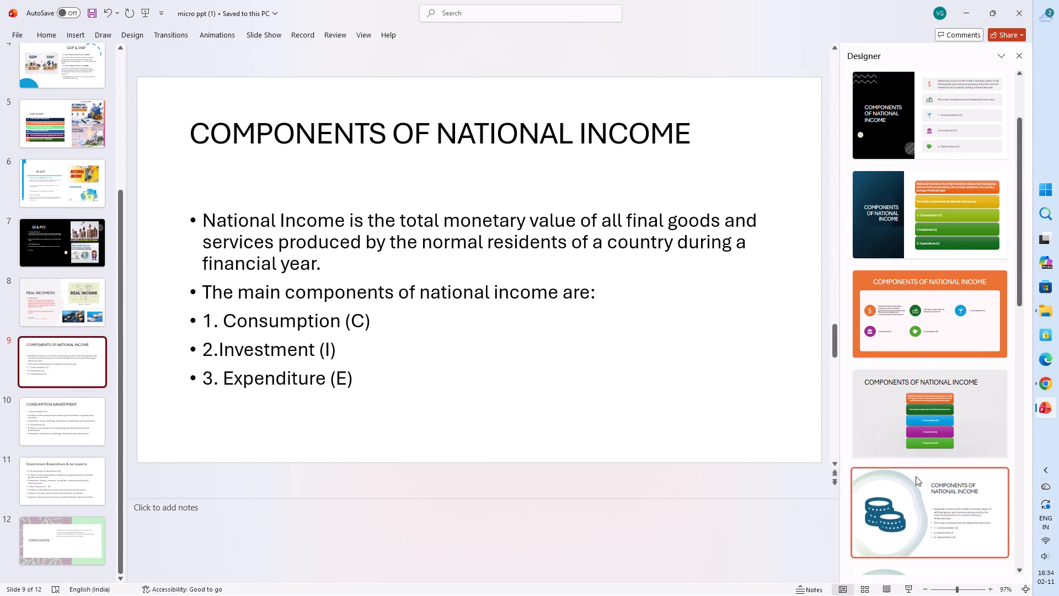
pyautogui.scroll(-4, 916, 476)
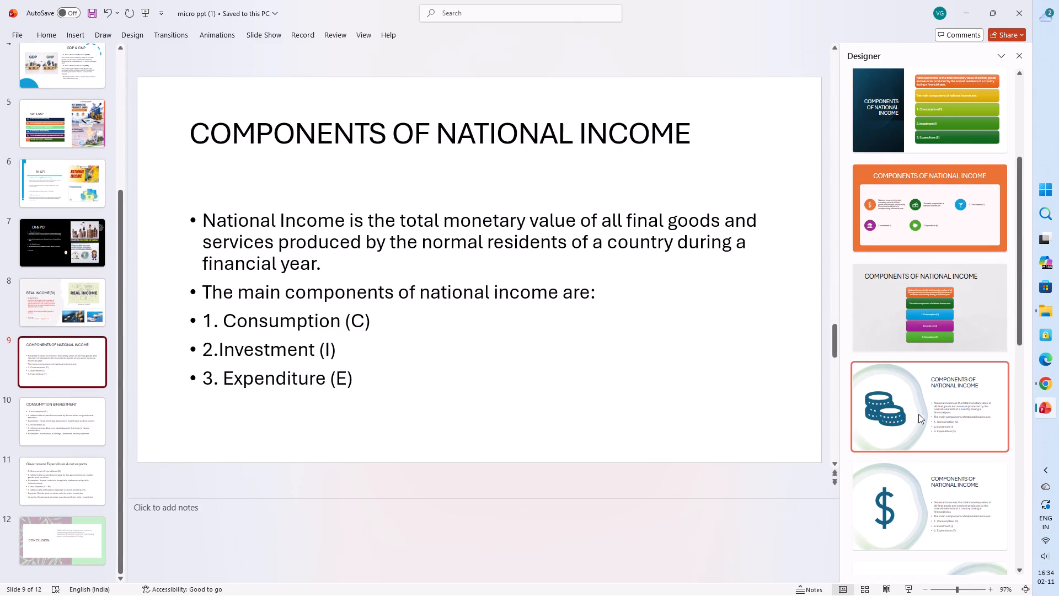
pyautogui.scroll(-5, 946, 489)
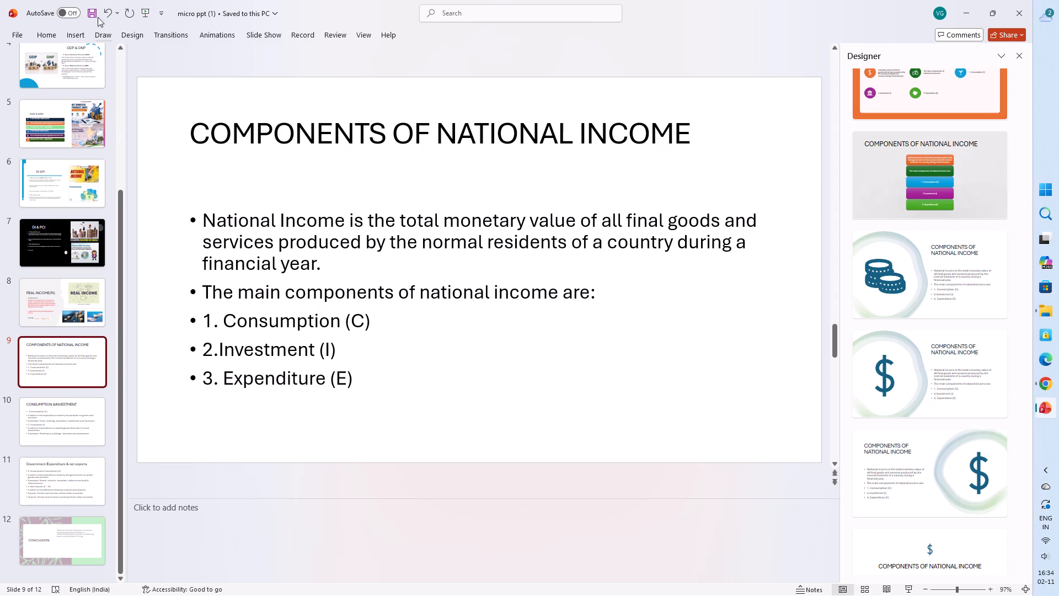
# Try the dark navy theme on the whole presentation, and settle on the black theme with muted colour swatches for all slides.
pyautogui.click(125, 38)
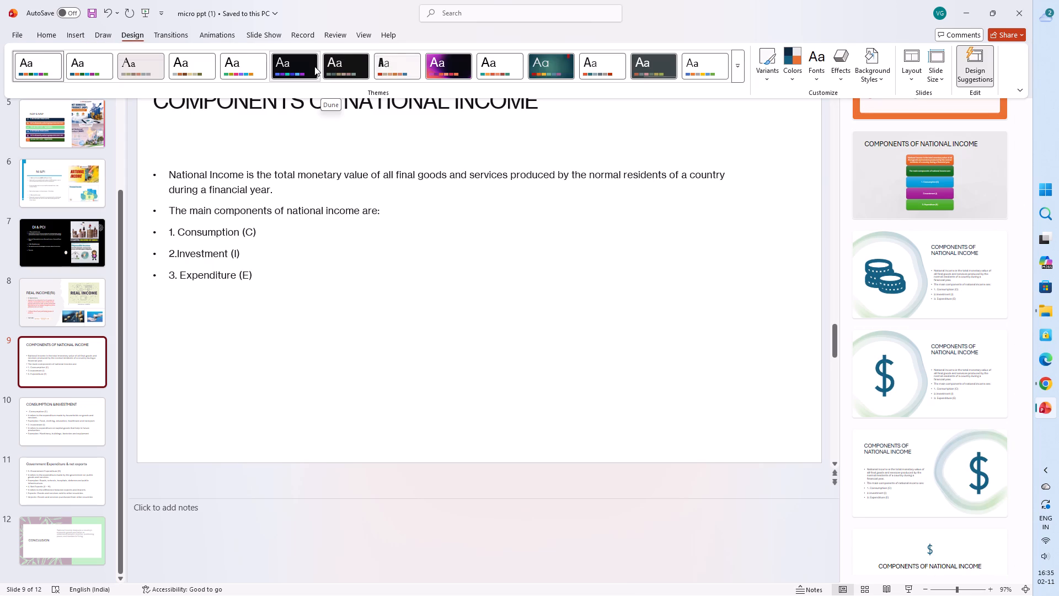
pyautogui.rightClick(407, 71)
pyautogui.click(352, 60)
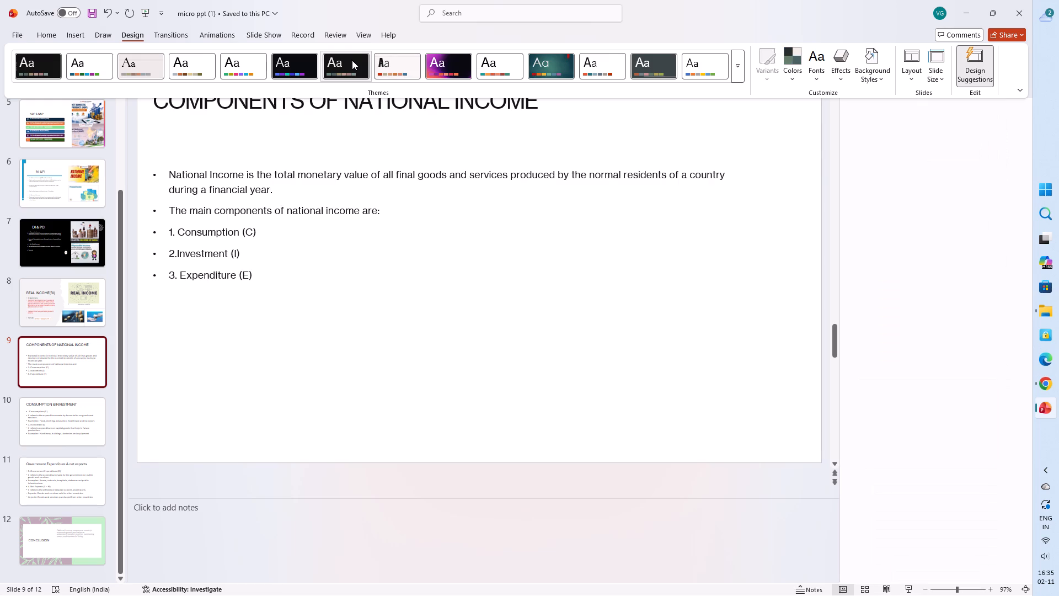
pyautogui.click(352, 60)
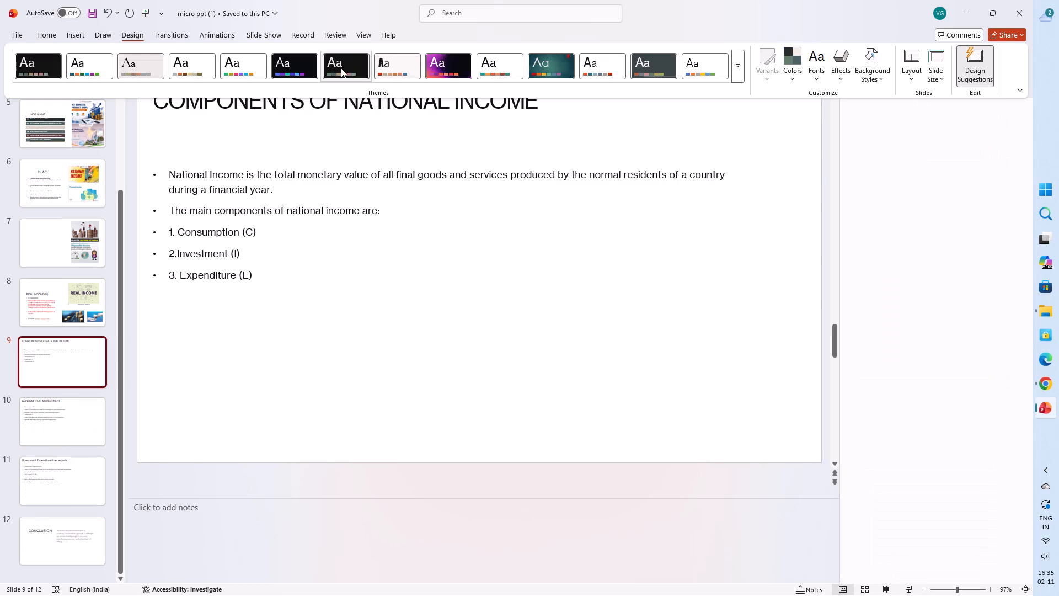
pyautogui.click(300, 70)
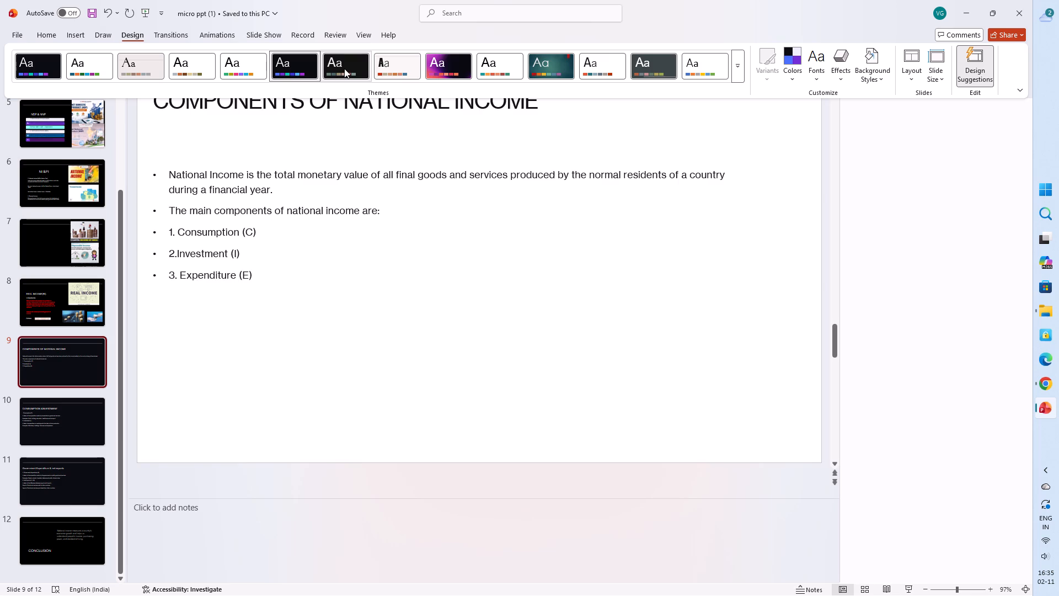
pyautogui.click(344, 68)
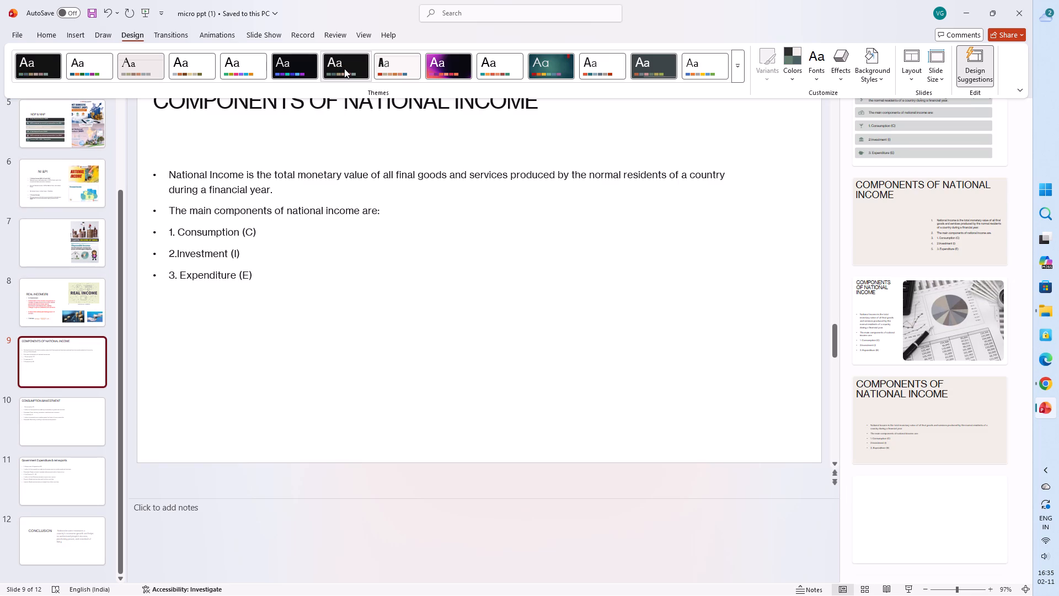
# Apply the dark navy theme with blue and purple swatches to slide 9 only.
pyautogui.rightClick(305, 69)
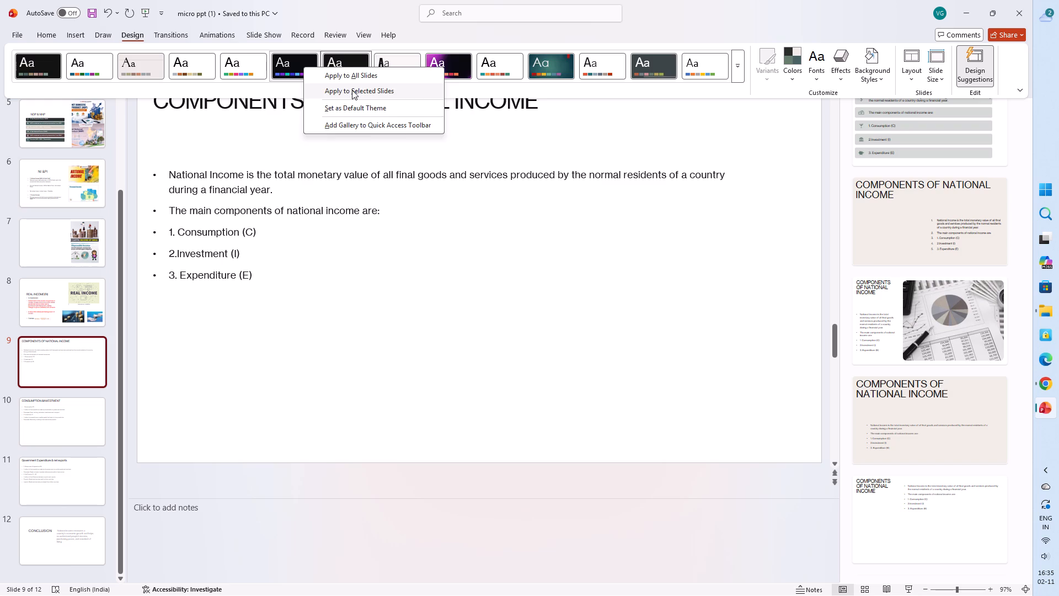
pyautogui.click(352, 90)
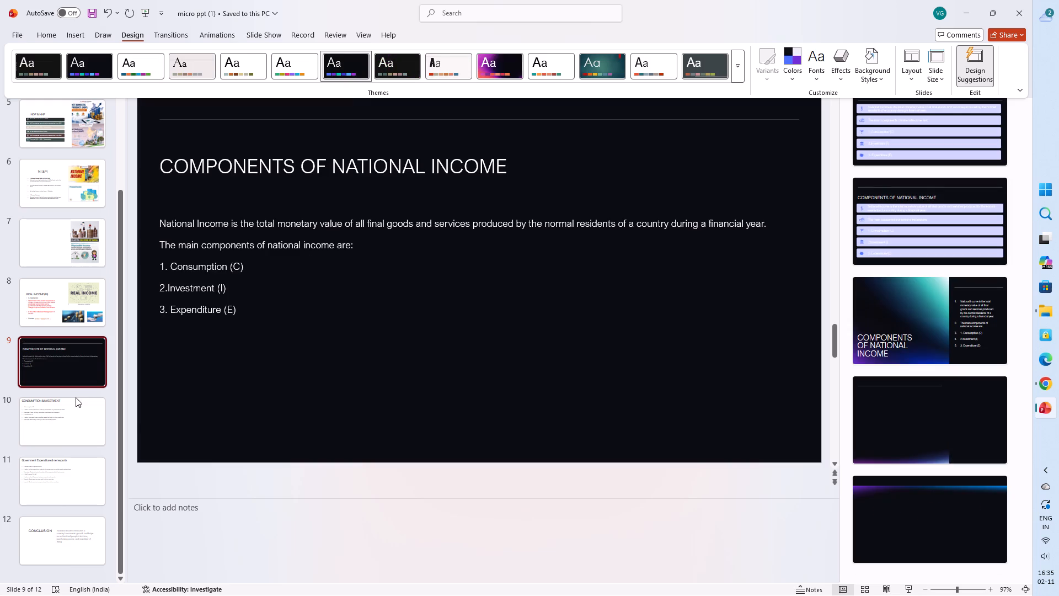
# Apply the teal gradient theme with the red accent to slide 10, CONSUMPTION &INVESTMENT, only.
pyautogui.click(75, 400)
pyautogui.click(72, 414)
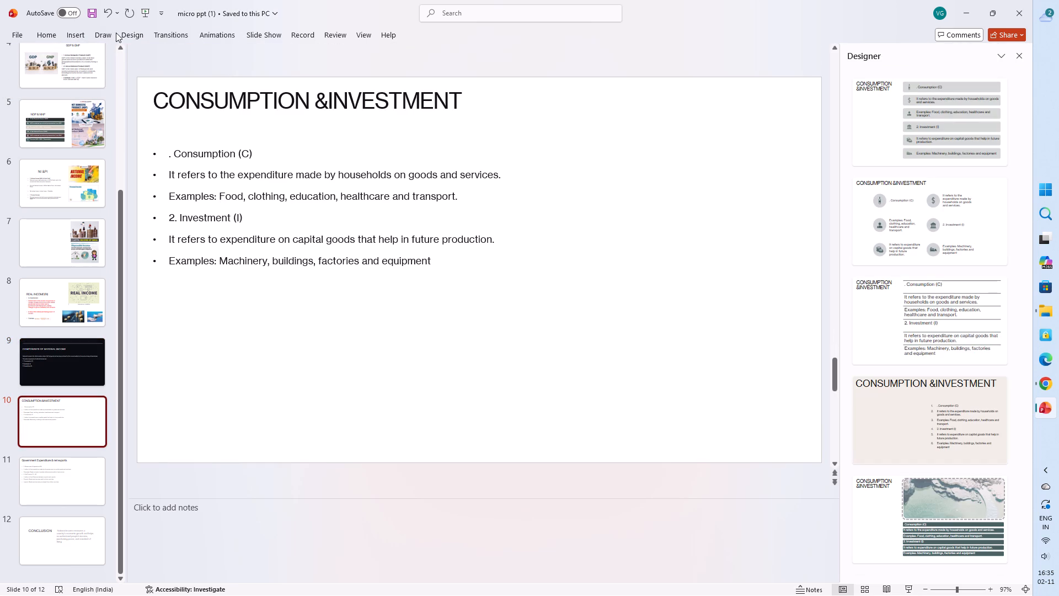
pyautogui.click(140, 33)
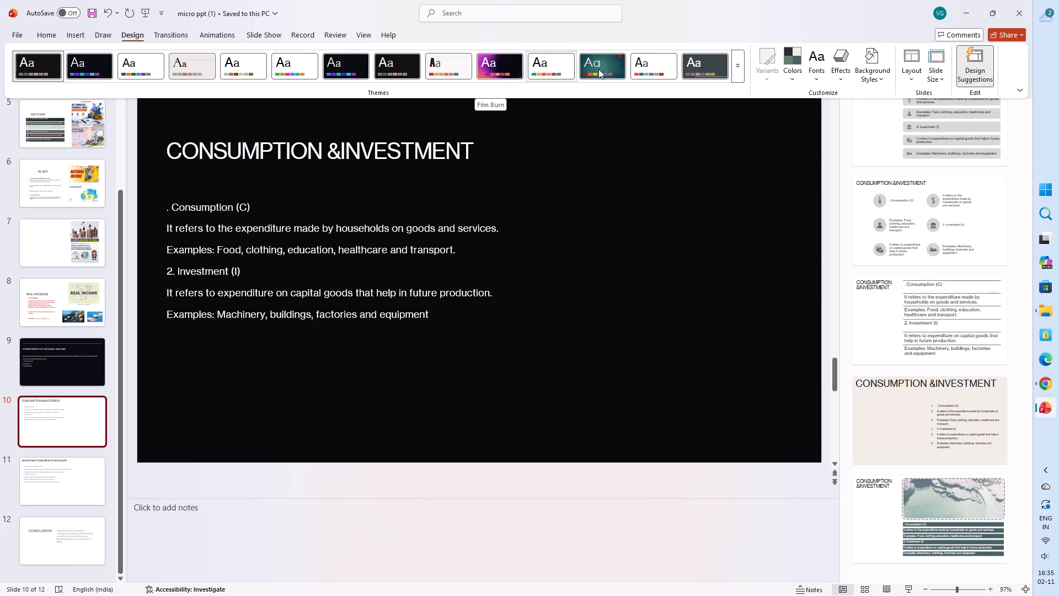
pyautogui.rightClick(615, 68)
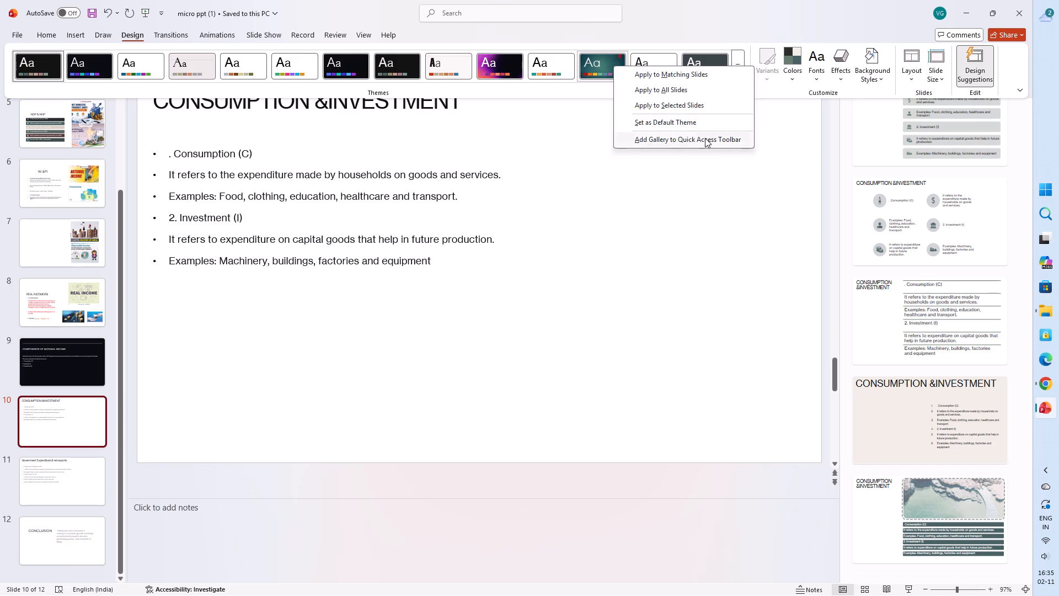
pyautogui.click(673, 105)
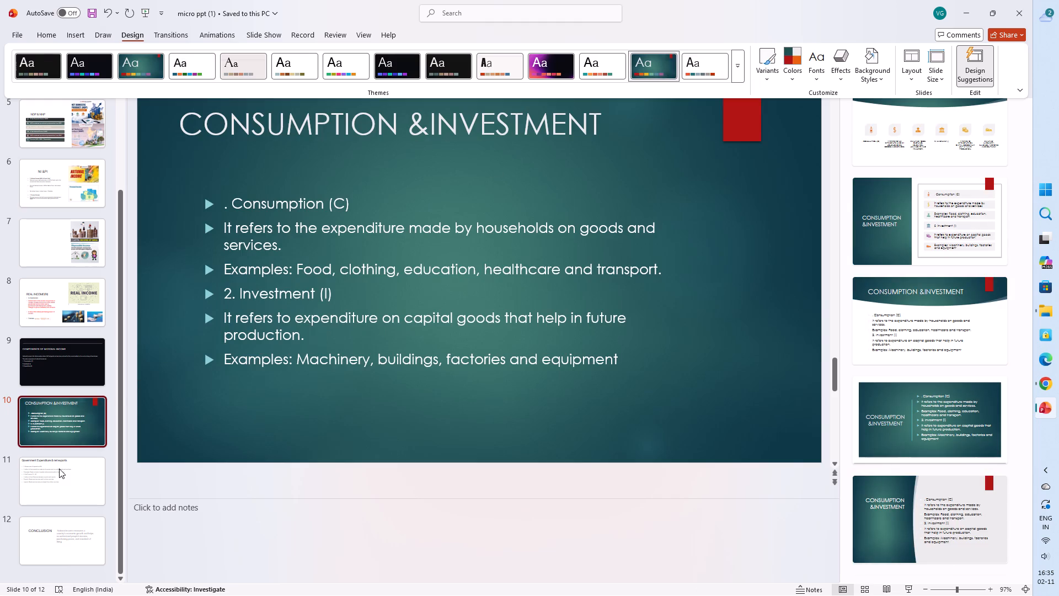
# Apply the dark charcoal mesh-textured theme from the full set of Office themes to slide 11 only.
pyautogui.click(59, 469)
pyautogui.click(73, 471)
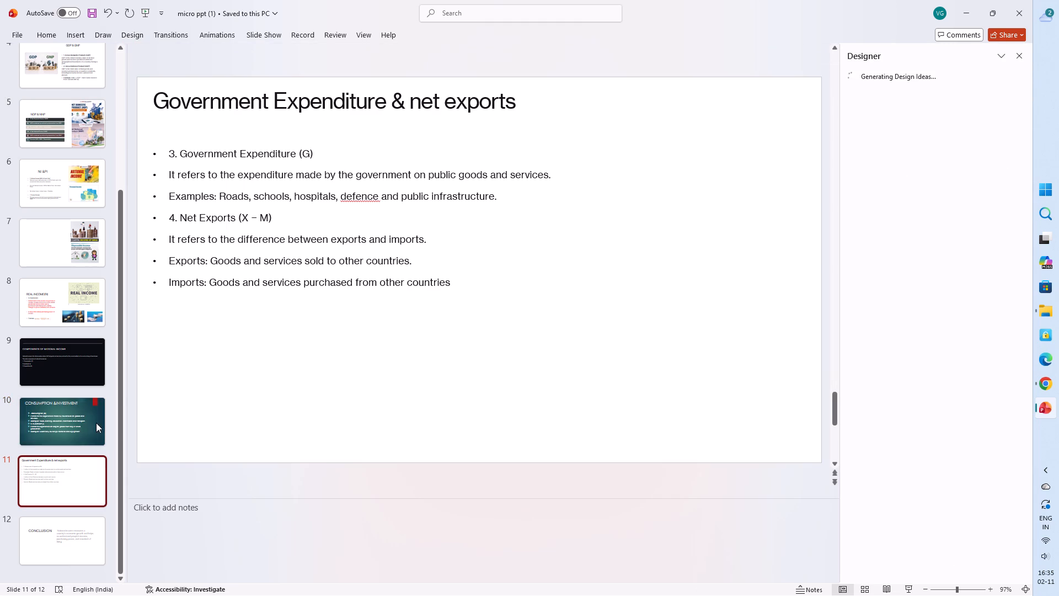
pyautogui.click(129, 33)
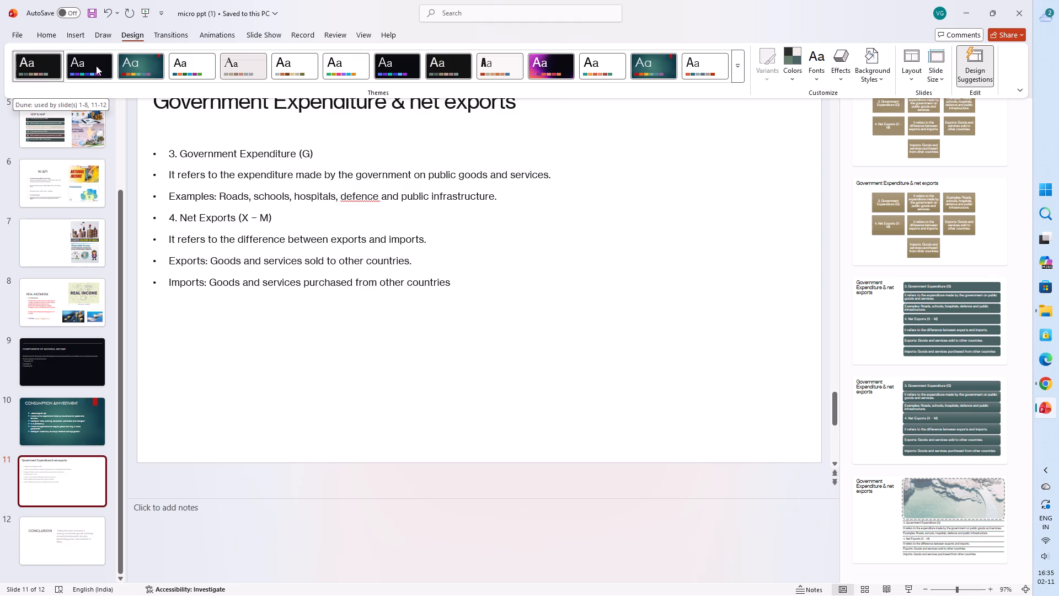
pyautogui.click(740, 66)
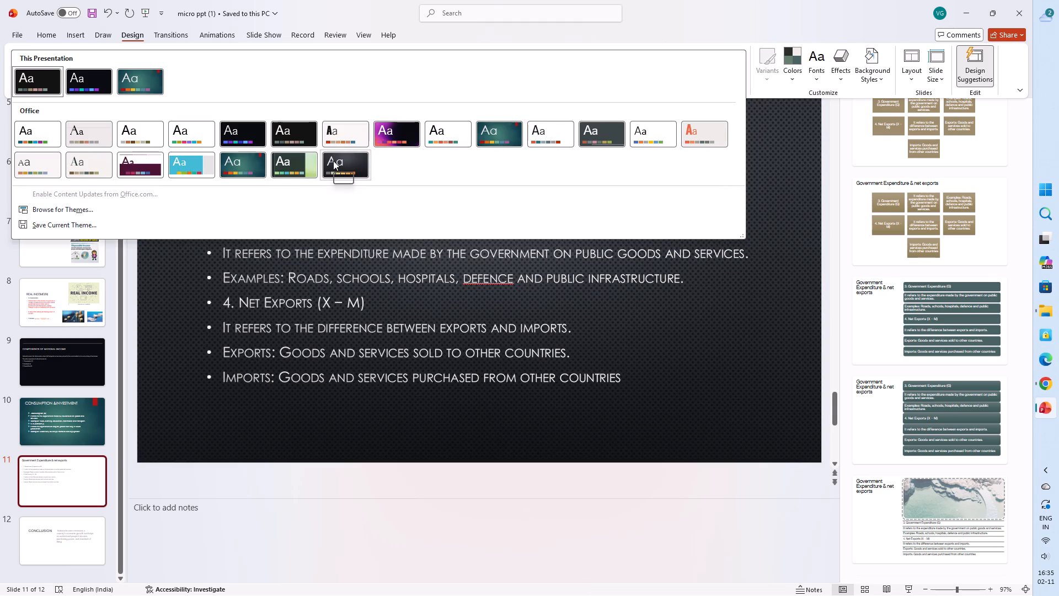
pyautogui.rightClick(333, 161)
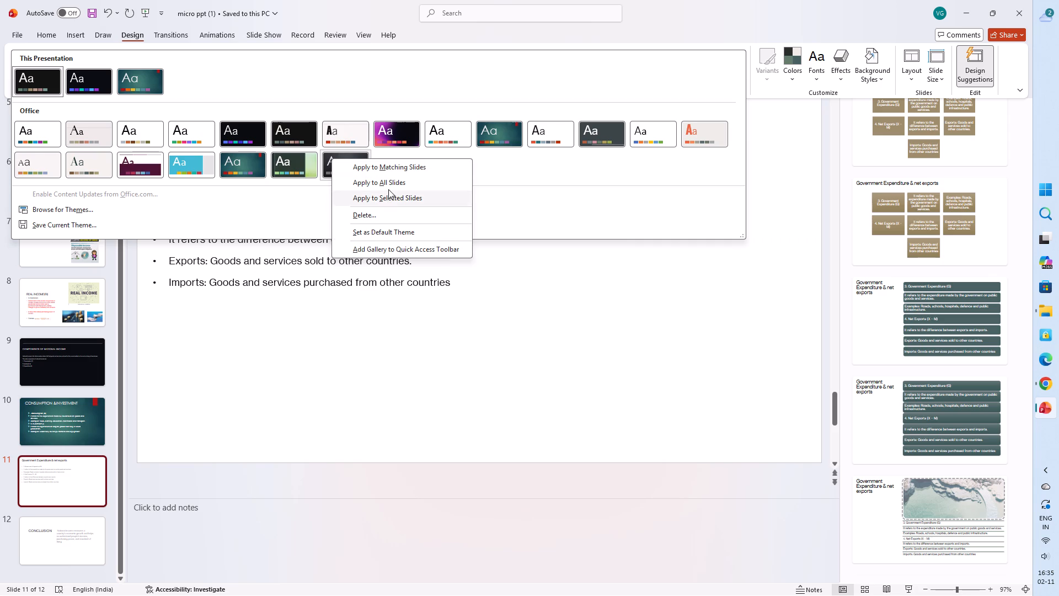
pyautogui.click(394, 198)
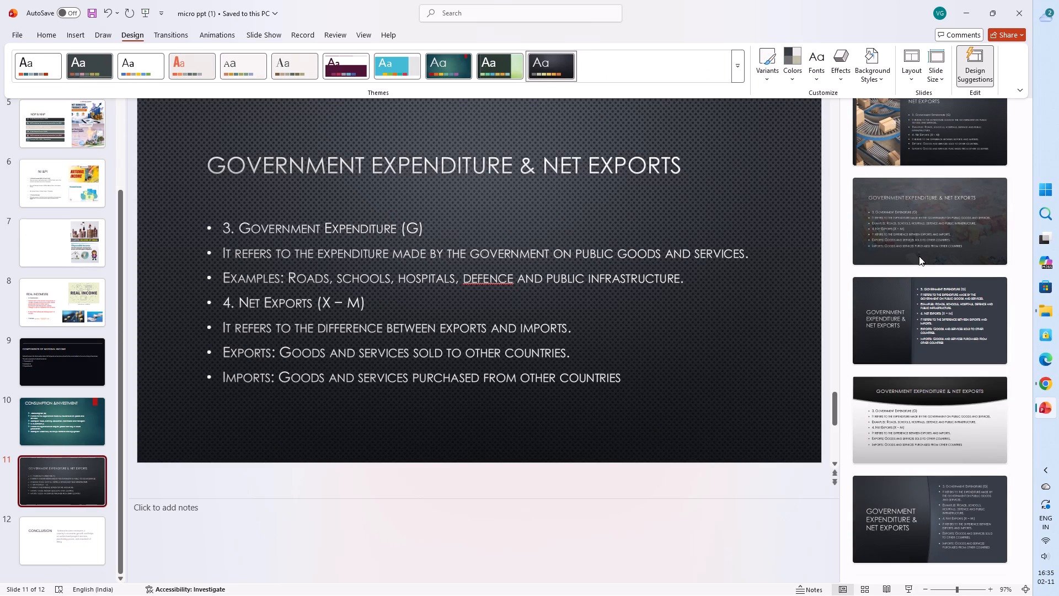
# Apply the Designer layout with a faded full-slide photo background to slide 11, Government Expenditure & net exports.
pyautogui.moveTo(886, 240); pyautogui.dragTo(890, 266)
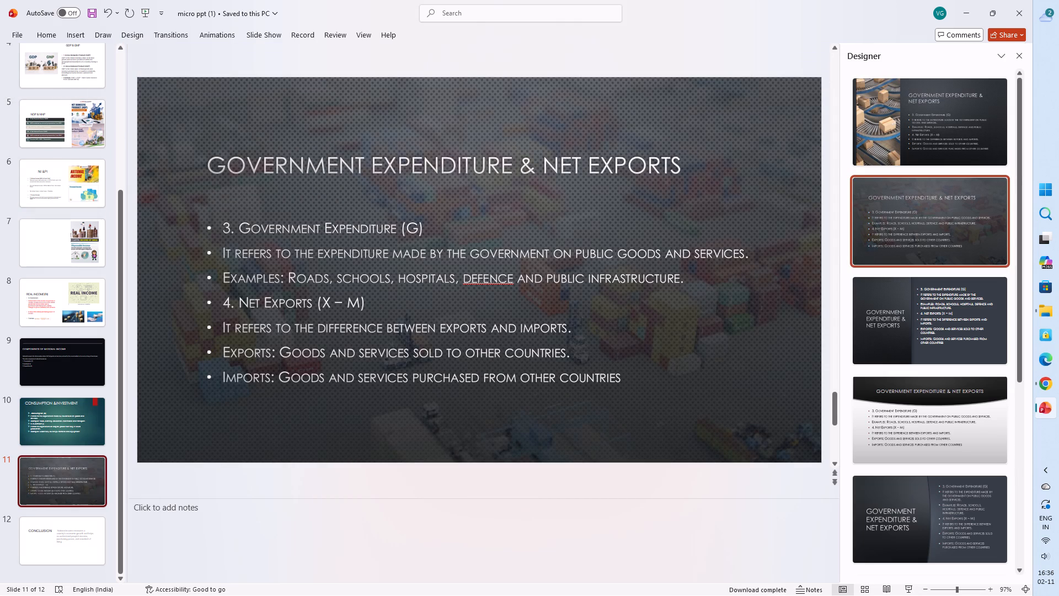
# Replace the stray period before "Consumption (C)" on slide 10, CONSUMPTION &INVESTMENT, with "1.".
pyautogui.click(480, 290)
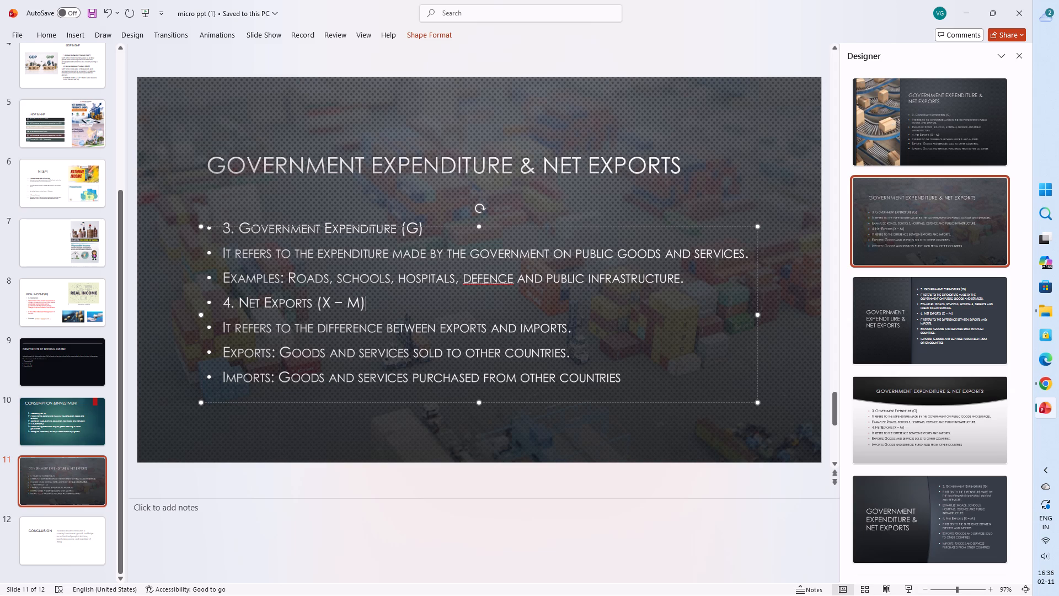
pyautogui.click(16, 360)
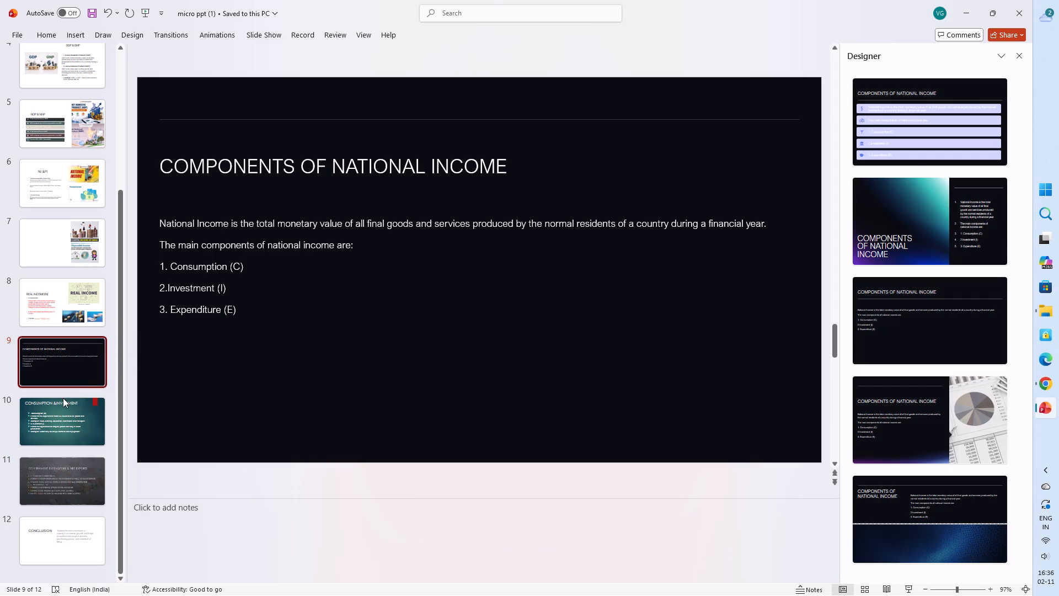
pyautogui.click(60, 412)
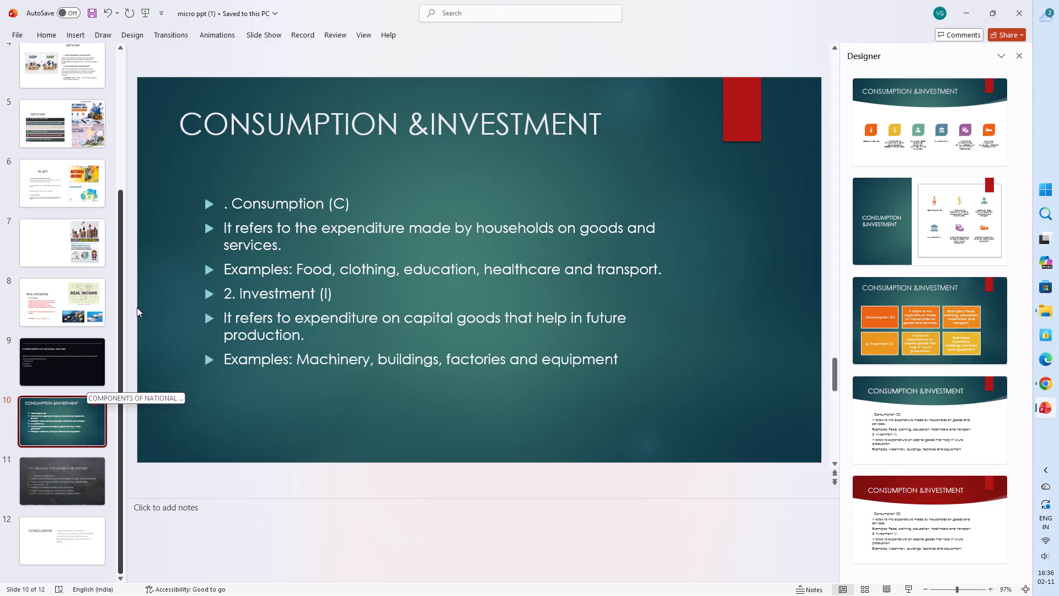
pyautogui.click(226, 207)
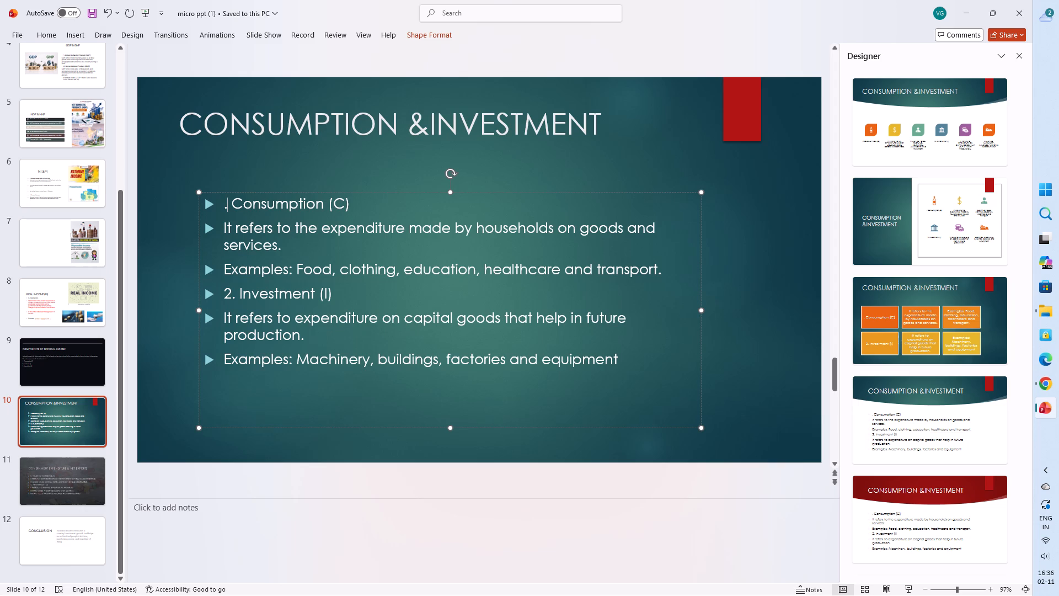
pyautogui.press('BackSpace')
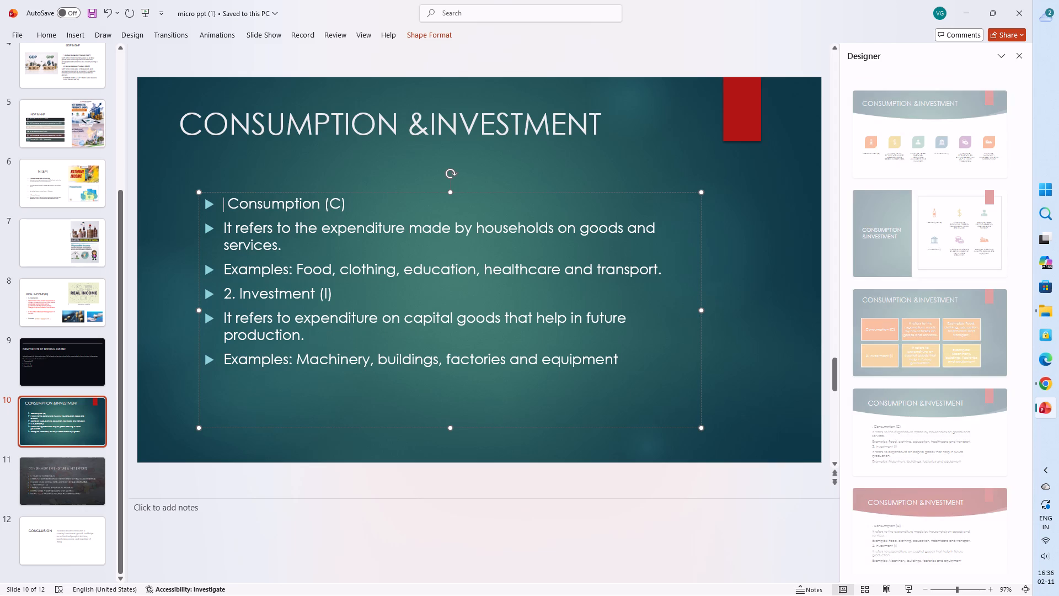
pyautogui.write('1.')
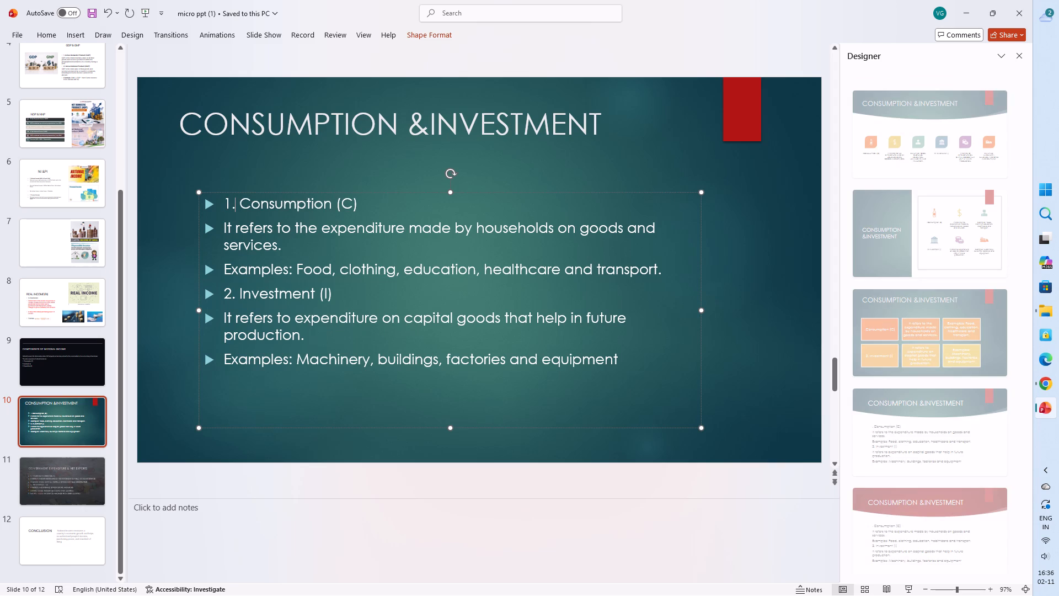
# Review slides 8 to 12, checking the content and look of the real income, national income component and conclusion slides.
pyautogui.click(49, 376)
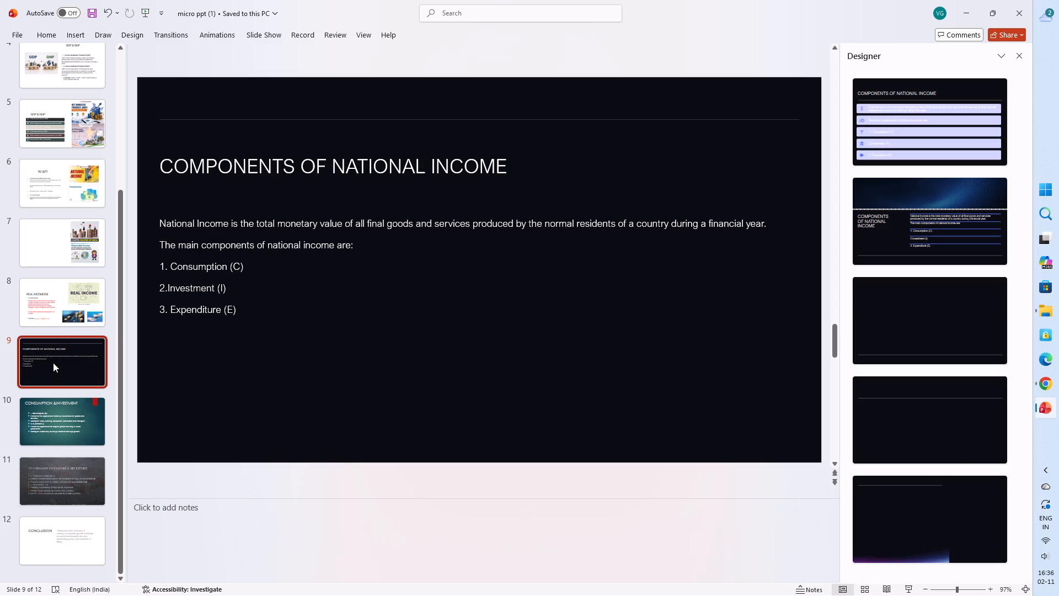
pyautogui.click(62, 319)
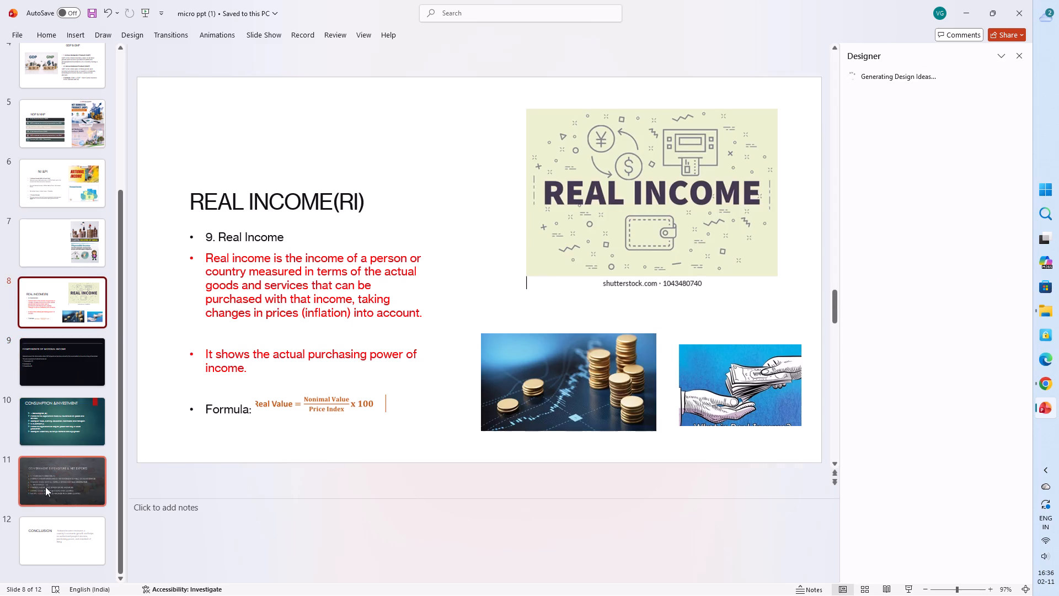
pyautogui.click(45, 487)
pyautogui.click(42, 523)
pyautogui.click(42, 490)
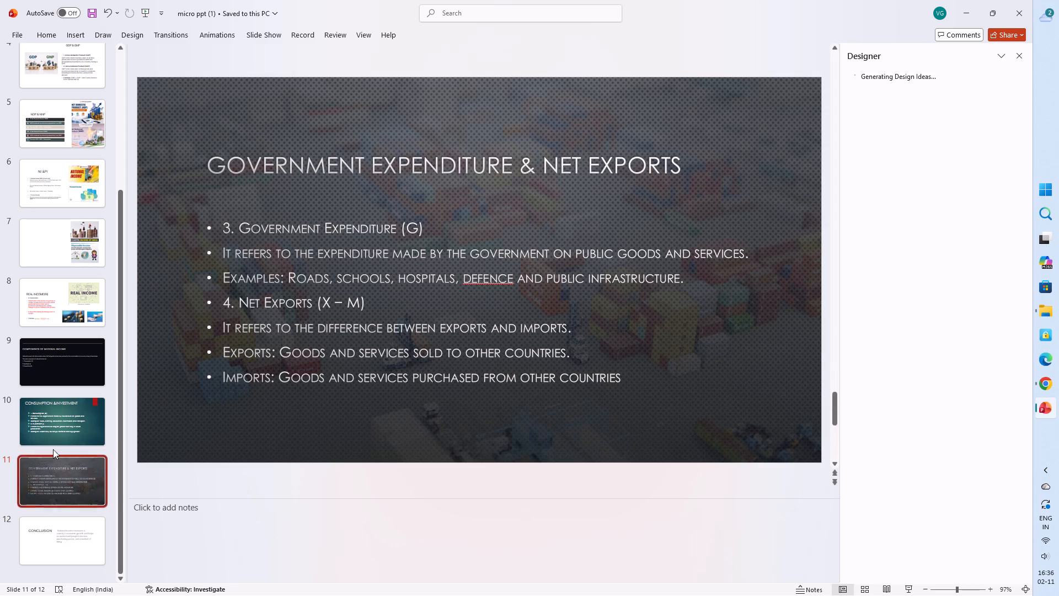
pyautogui.click(56, 427)
pyautogui.click(44, 360)
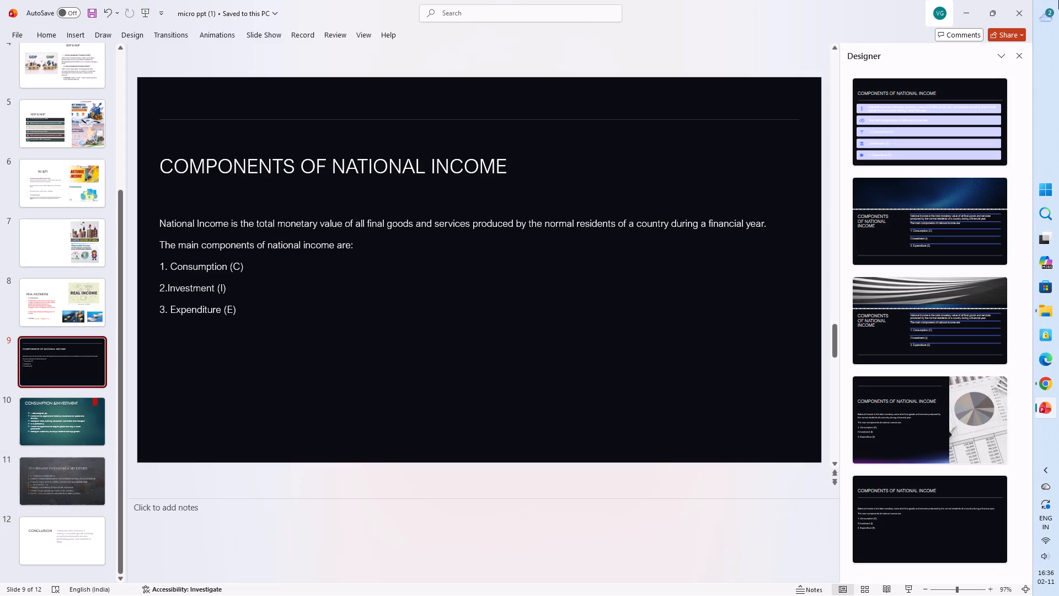
# Close the presentation and open the choice of locations for saving the changes to "micro ppt (1)".
pyautogui.click(1026, 14)
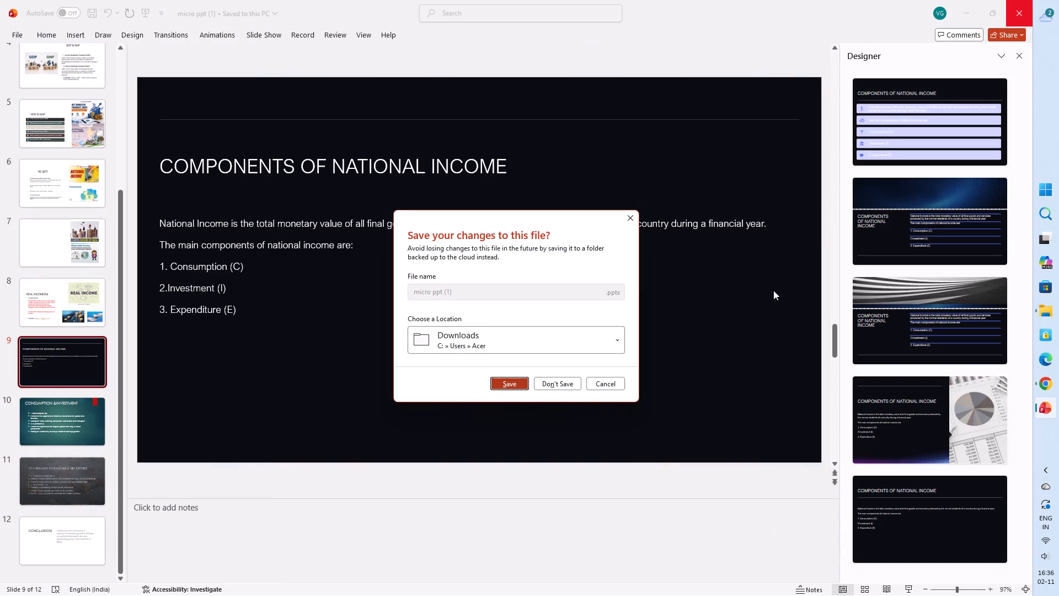
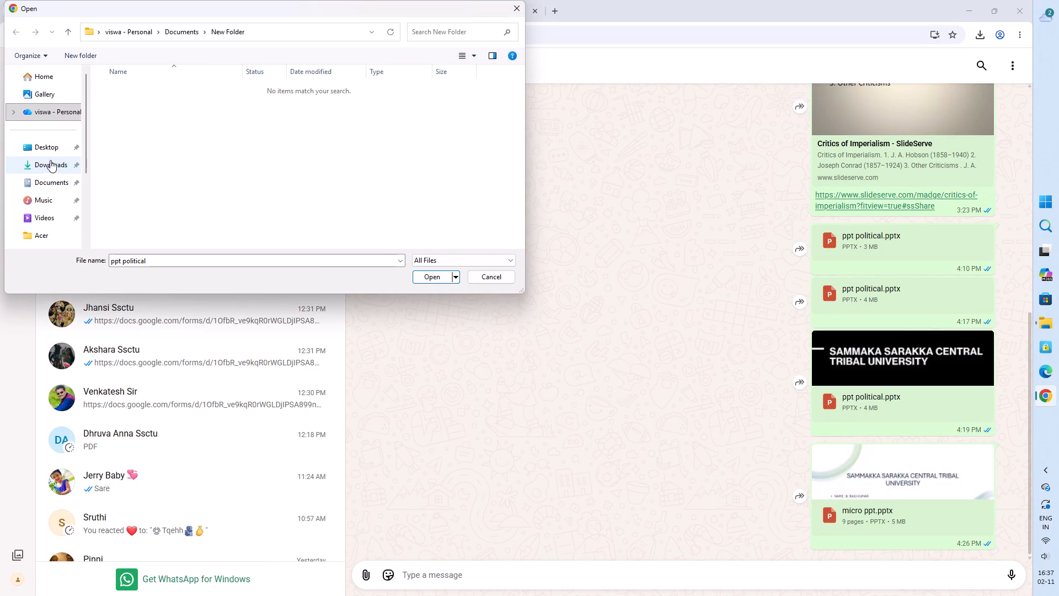
# Look in the Documents and Downloads folders for the presentation file to attach to the WhatsApp chat.
pyautogui.click(49, 180)
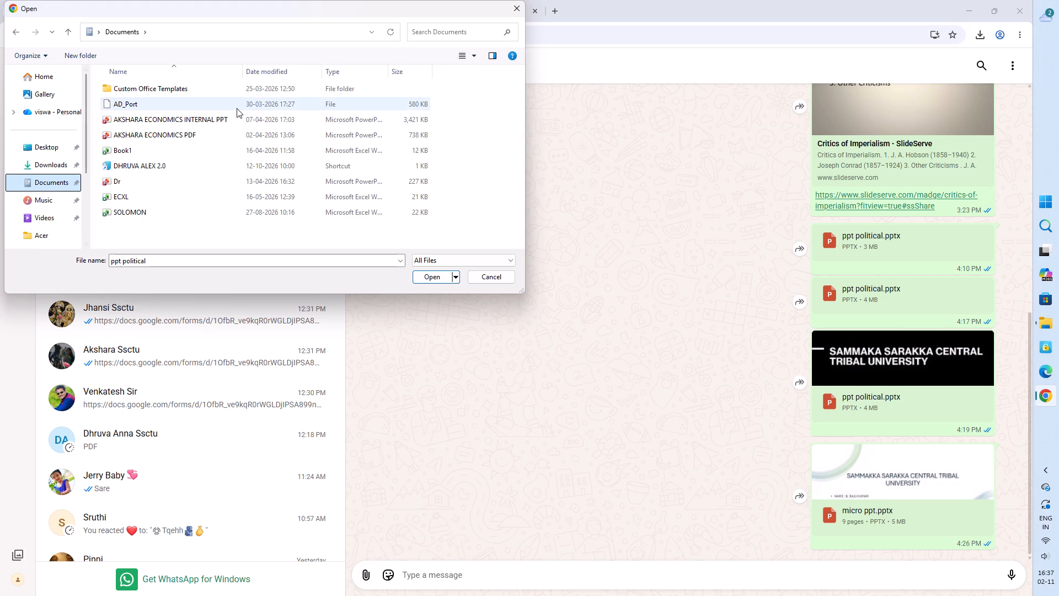
pyautogui.click(62, 162)
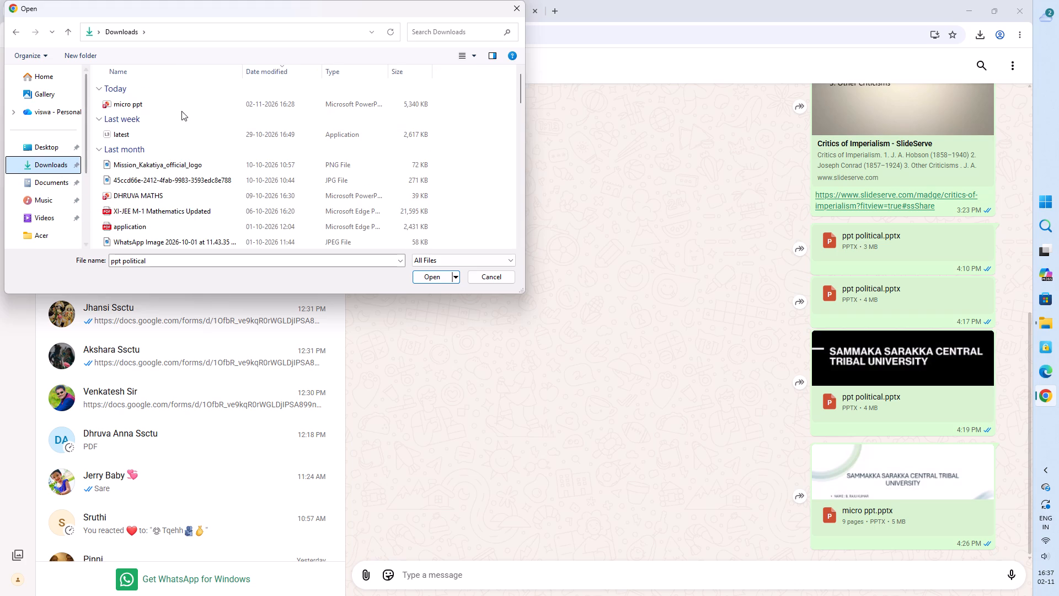
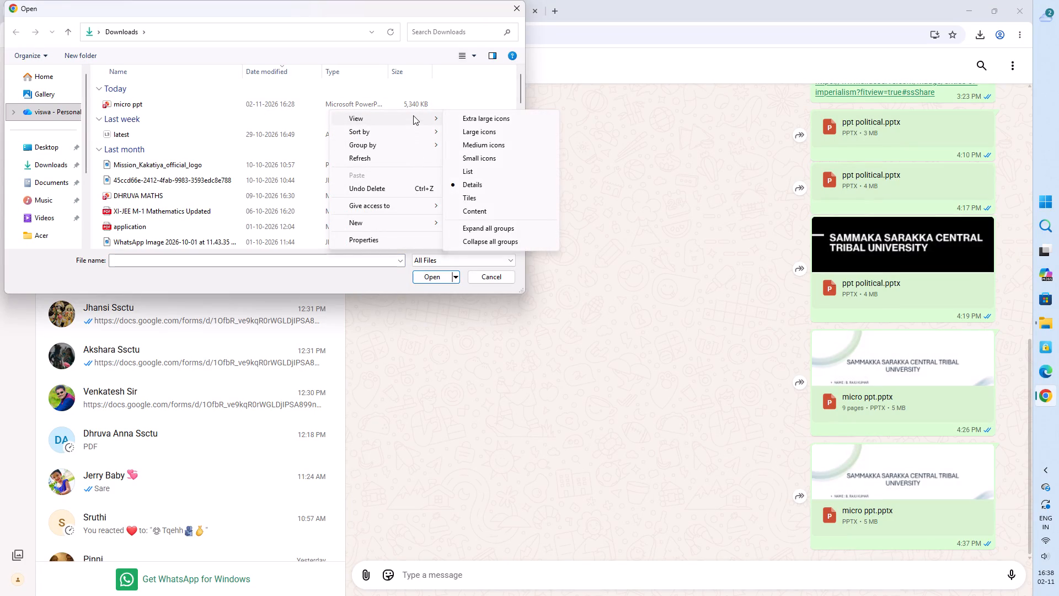
# Check the previous versions of the Downloads folder for the upload, and return to the current Downloads contents.
pyautogui.click(453, 279)
pyautogui.click(453, 305)
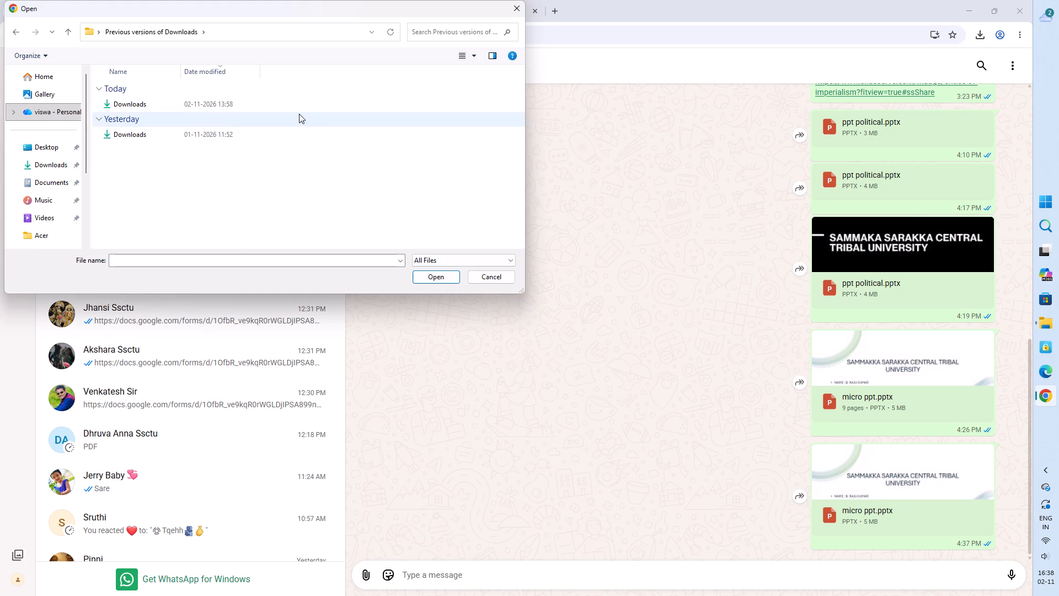
pyautogui.click(285, 110)
pyautogui.doubleClick(285, 110)
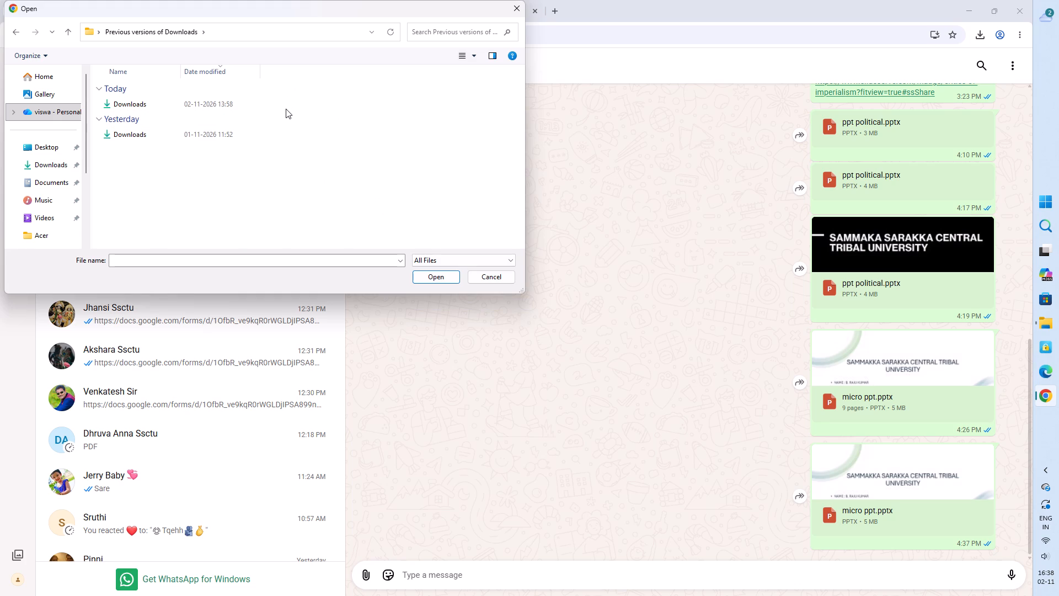
pyautogui.doubleClick(287, 105)
pyautogui.click(41, 158)
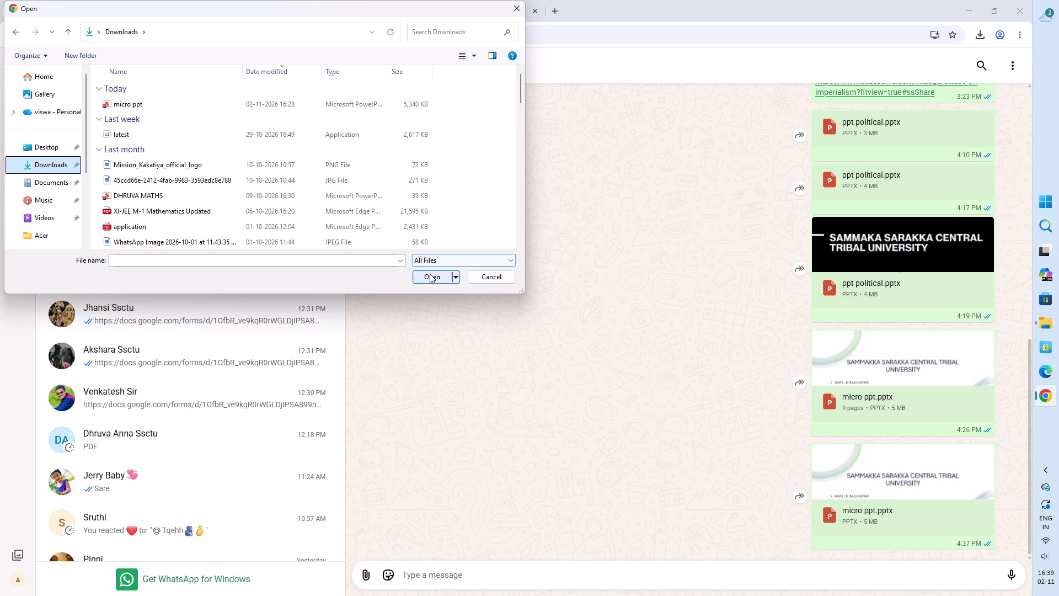
# Select the micro ppt presentation in the Downloads folder and bring up its available file actions.
pyautogui.rightClick(215, 93)
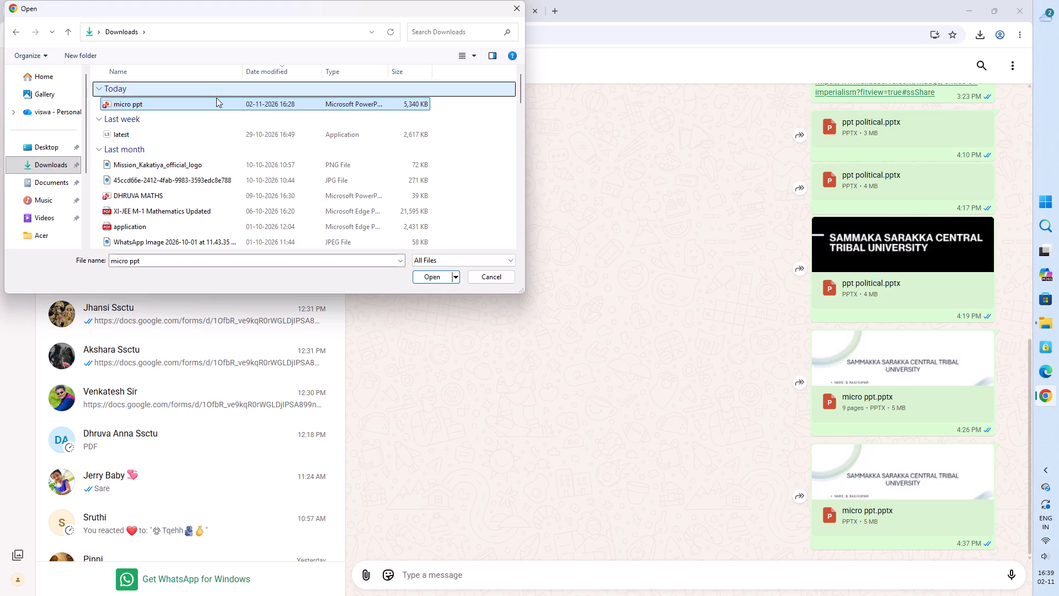
pyautogui.click(204, 108)
pyautogui.rightClick(204, 108)
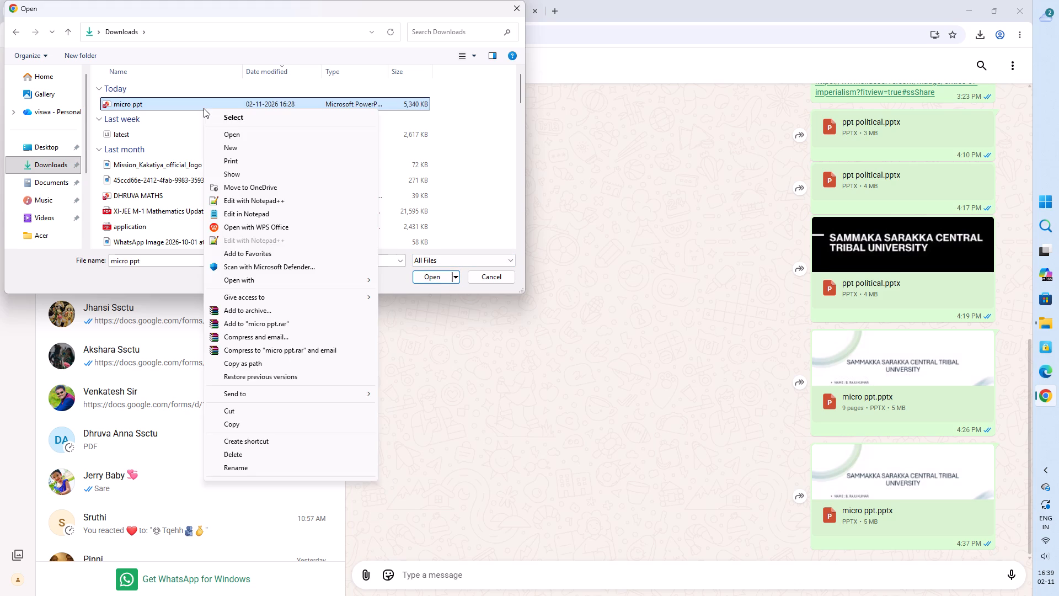
# Open the micro ppt file from Downloads in PowerPoint, check its slides through the conclusion and its file information, and close it.
pyautogui.click(246, 132)
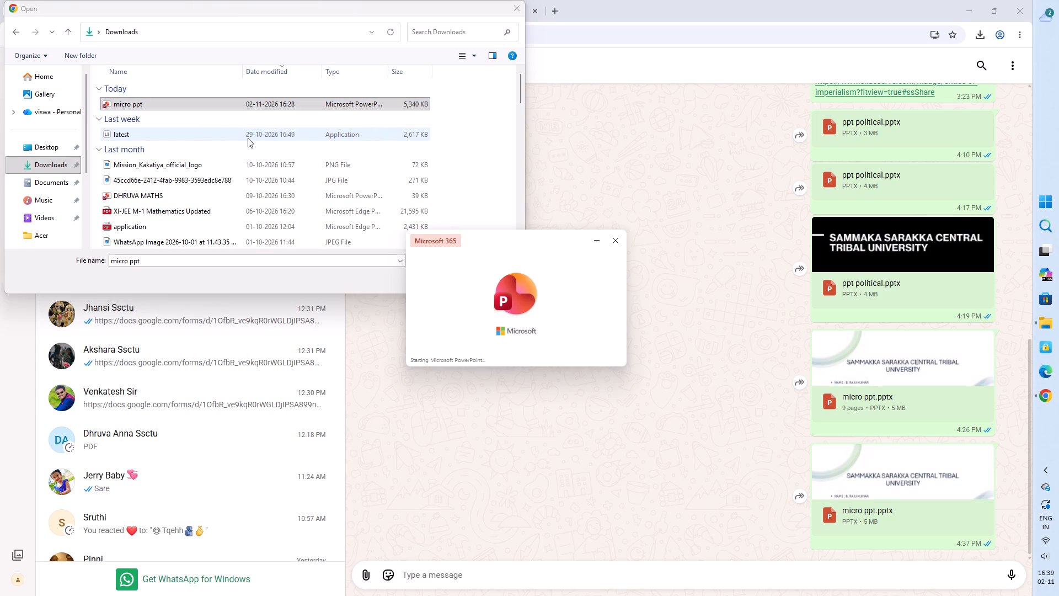
pyautogui.click(29, 174)
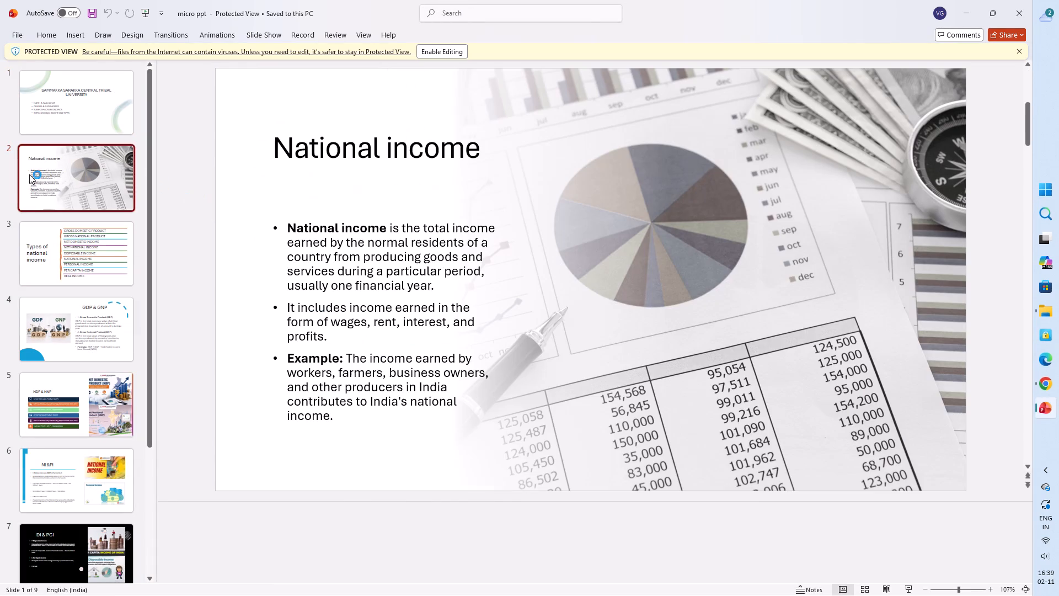
pyautogui.scroll(-10, 45, 296)
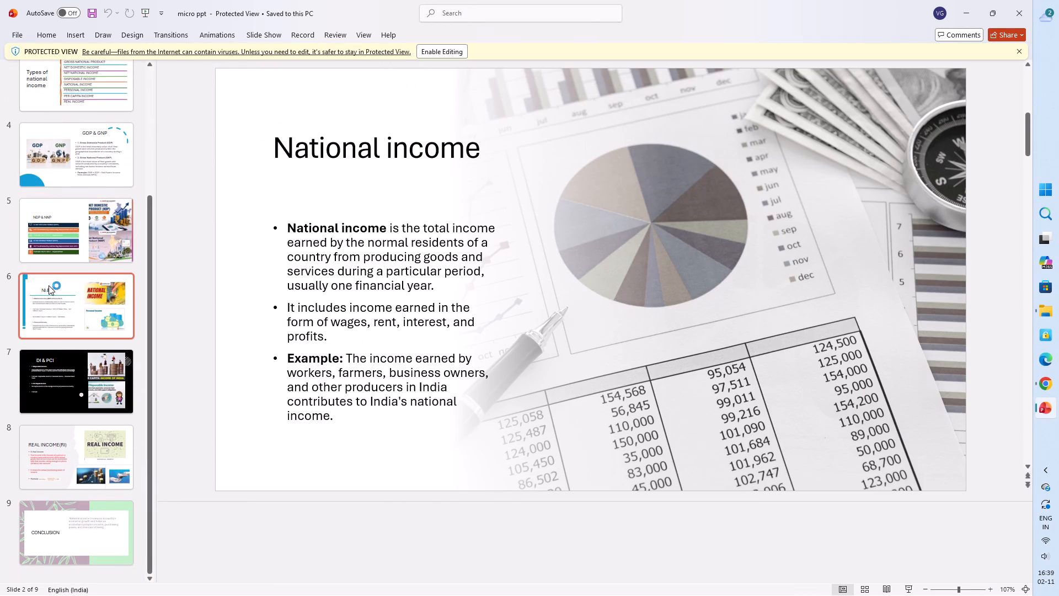
pyautogui.scroll(-3, 48, 293)
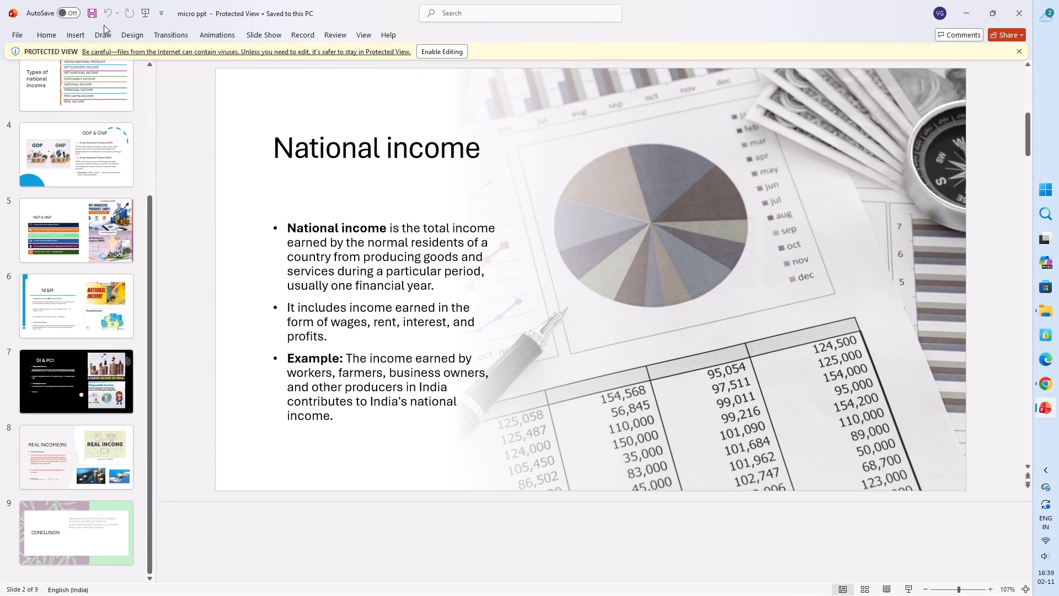
pyautogui.click(13, 32)
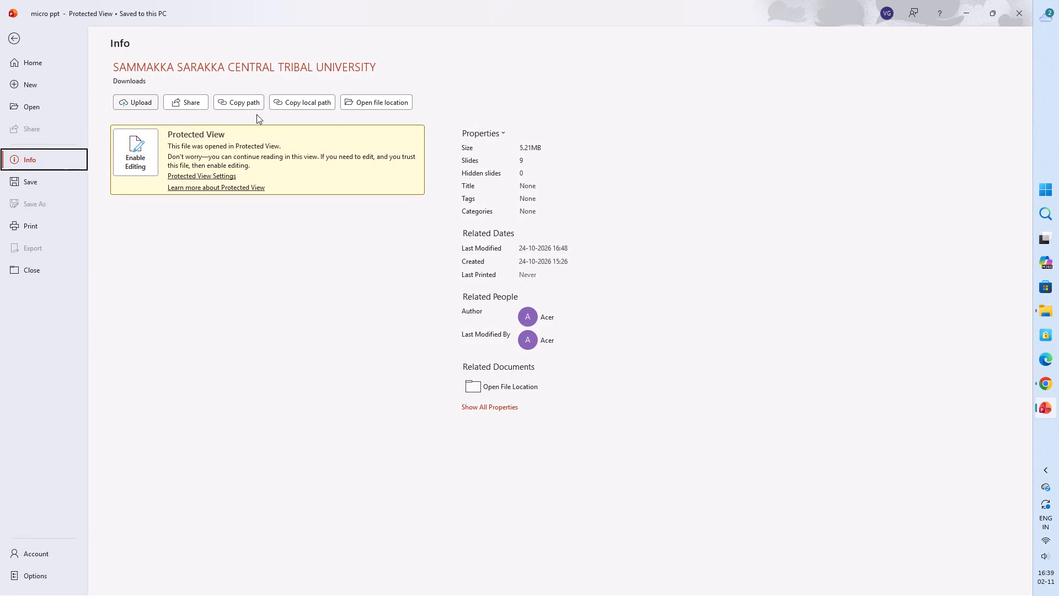
pyautogui.click(1018, 16)
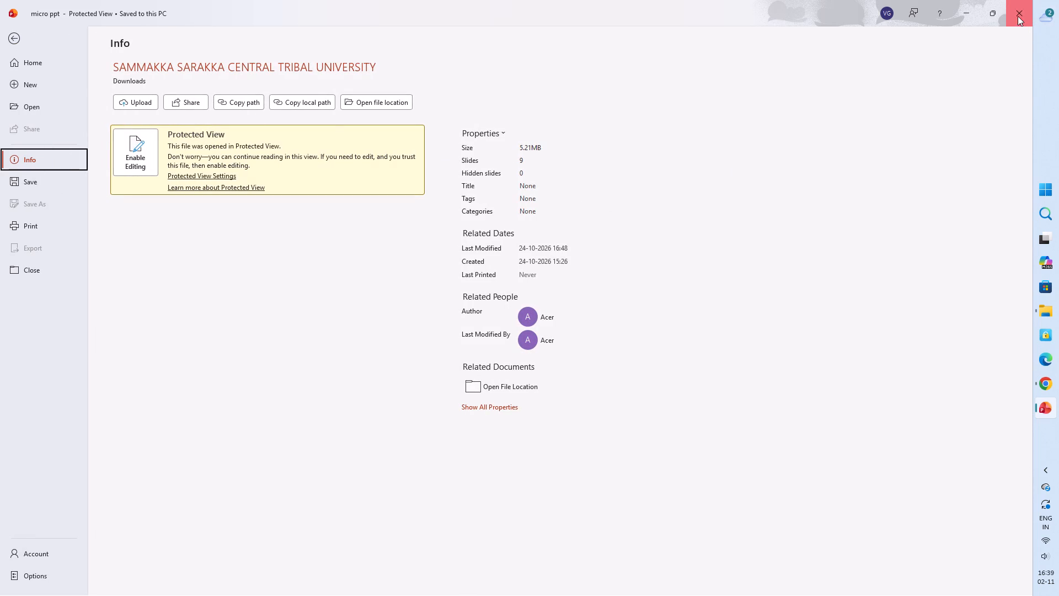
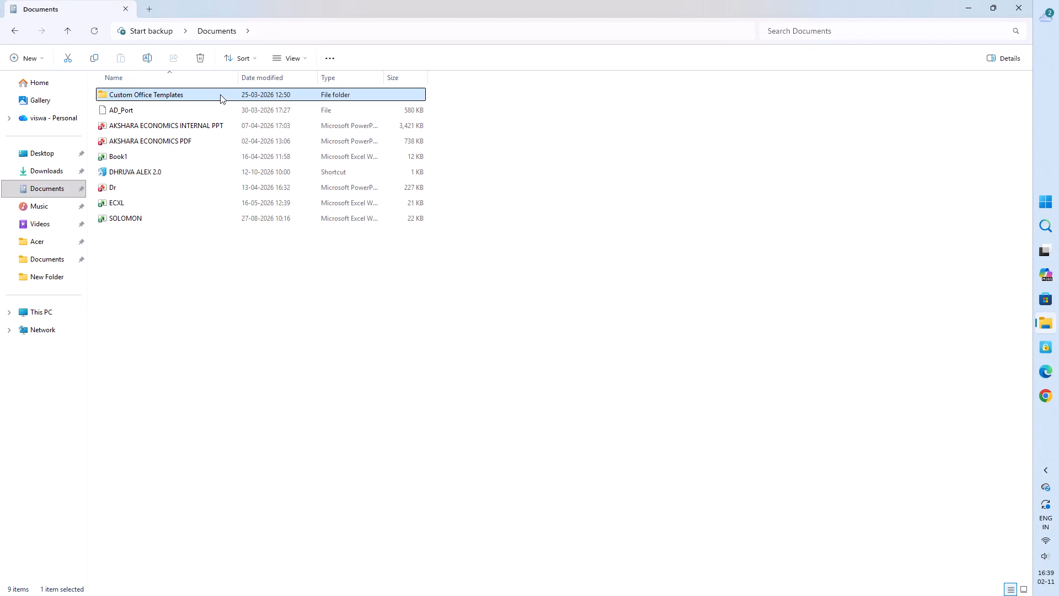
# Look for the updated micro ppt presentation in the local Documents folder and the OneDrive Documents folder.
pyautogui.click(63, 189)
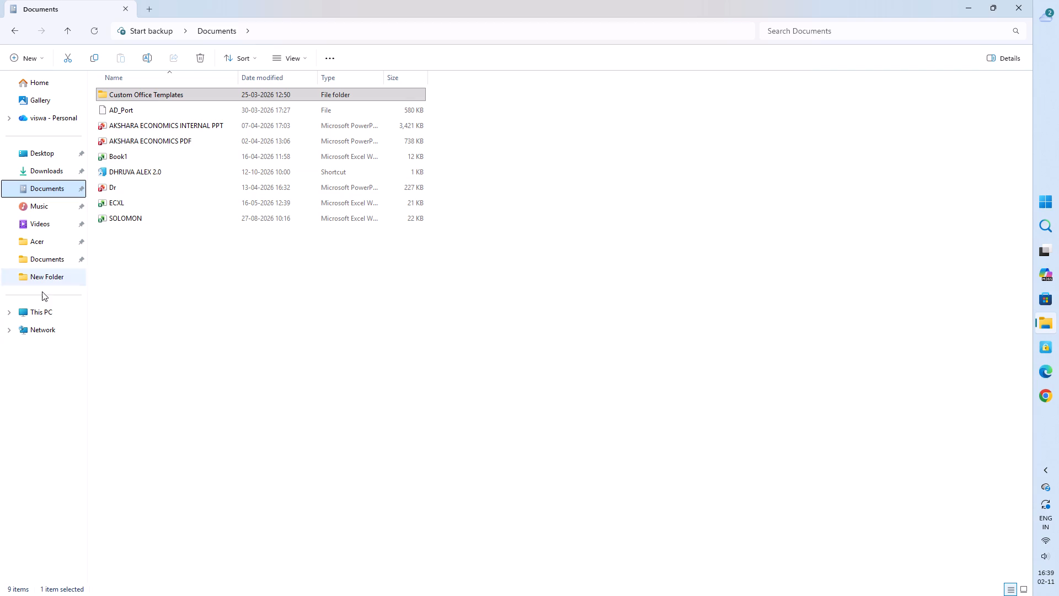
pyautogui.click(60, 260)
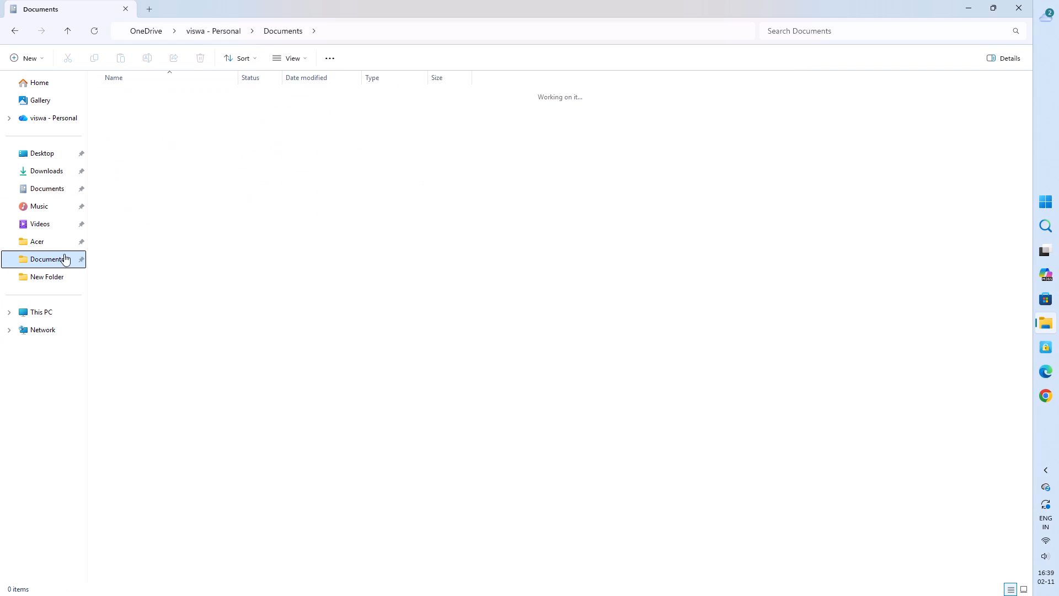
# Check the New Folder and MIKAL subfolders of the OneDrive Documents folder for the presentation, and return to Documents.
pyautogui.click(191, 105)
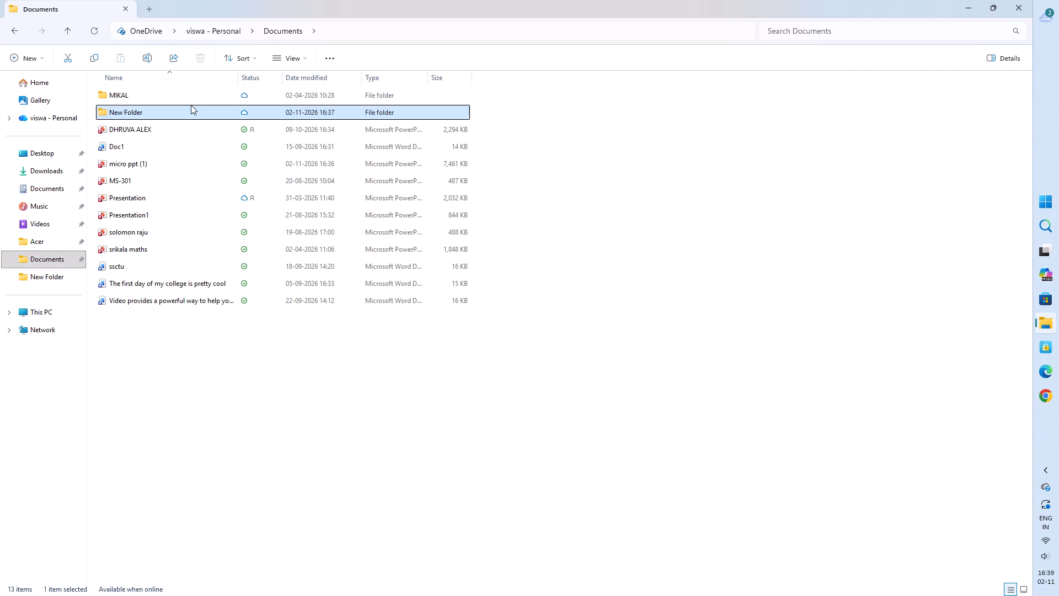
pyautogui.doubleClick(191, 105)
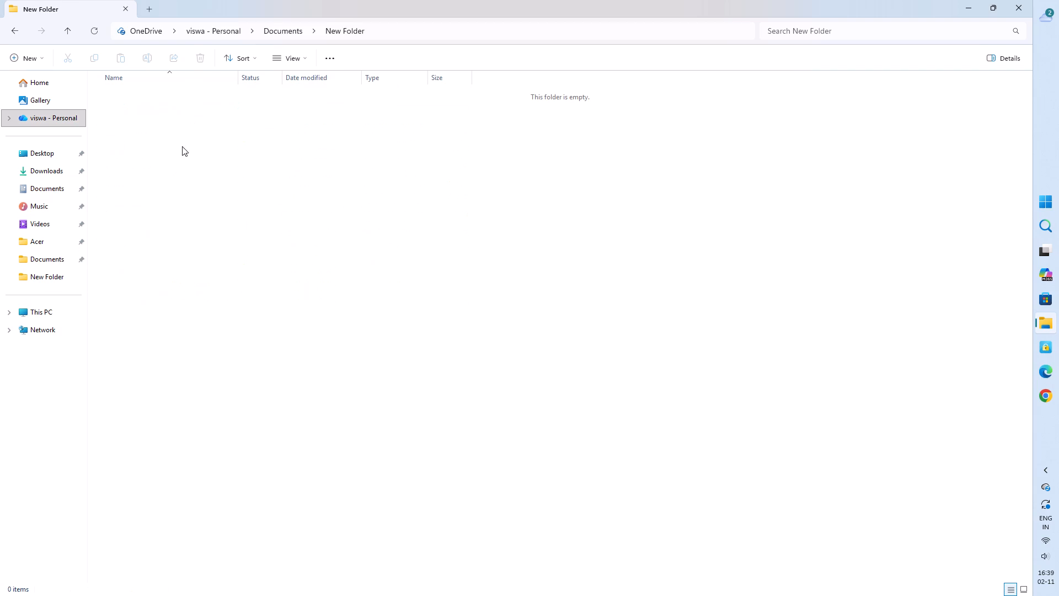
pyautogui.click(47, 264)
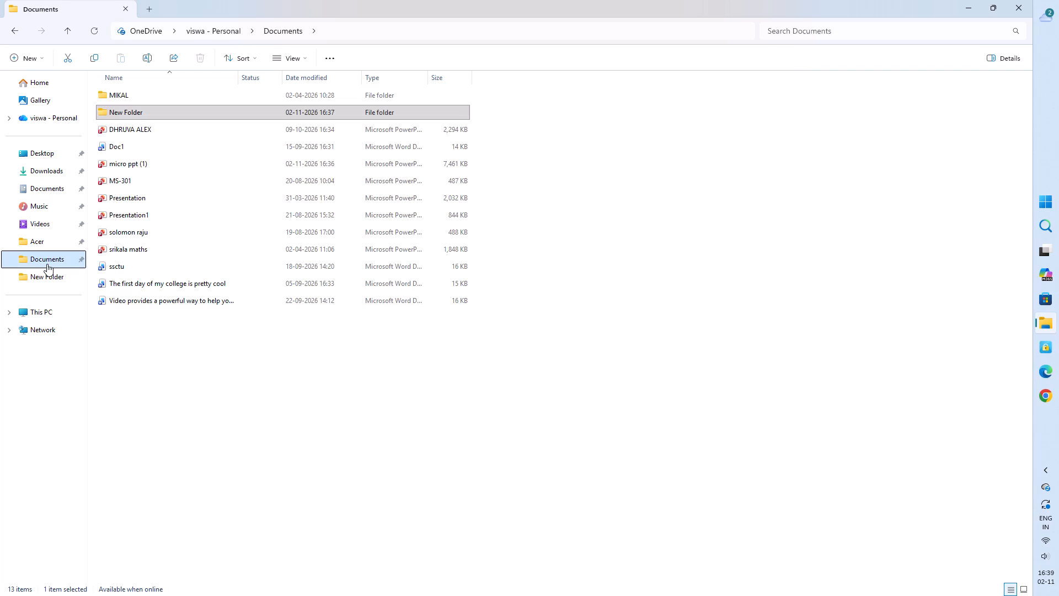
pyautogui.click(172, 100)
pyautogui.doubleClick(172, 99)
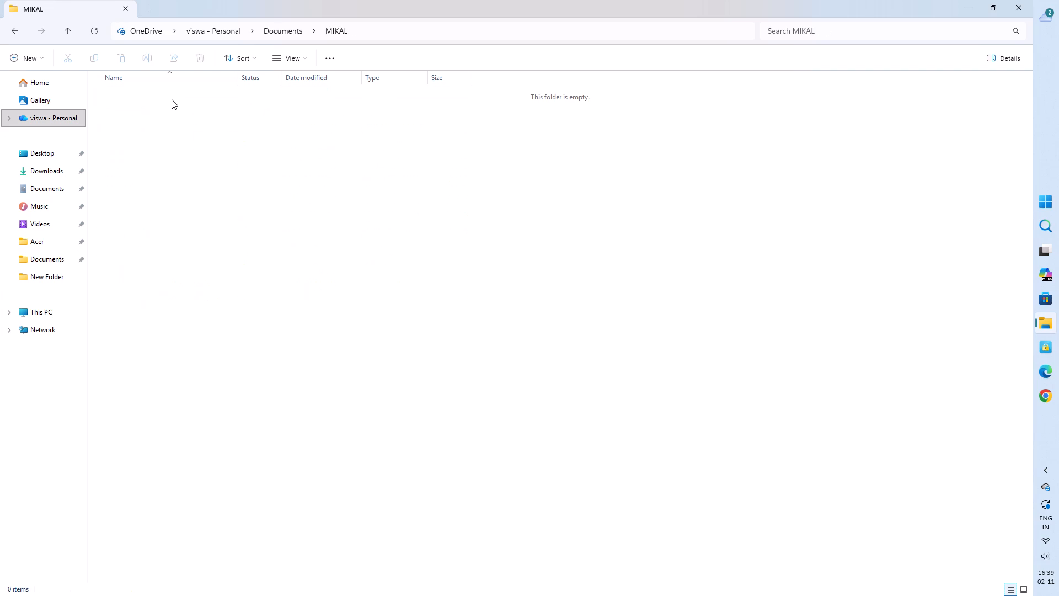
pyautogui.click(48, 263)
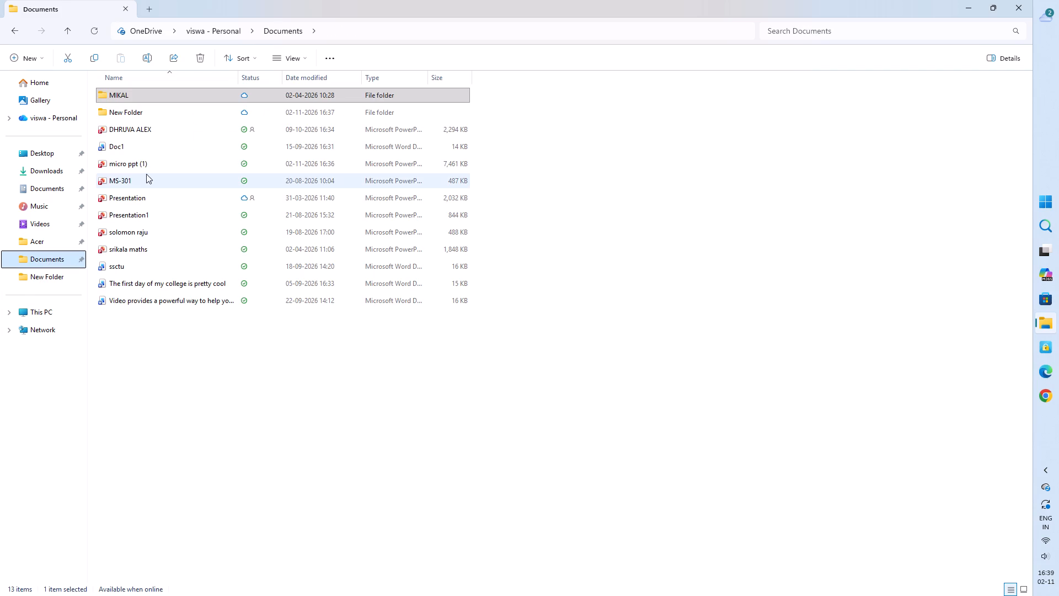
# Open the micro ppt (1) presentation from the OneDrive Documents folder and review its slides through to the conclusion.
pyautogui.click(153, 164)
pyautogui.doubleClick(153, 164)
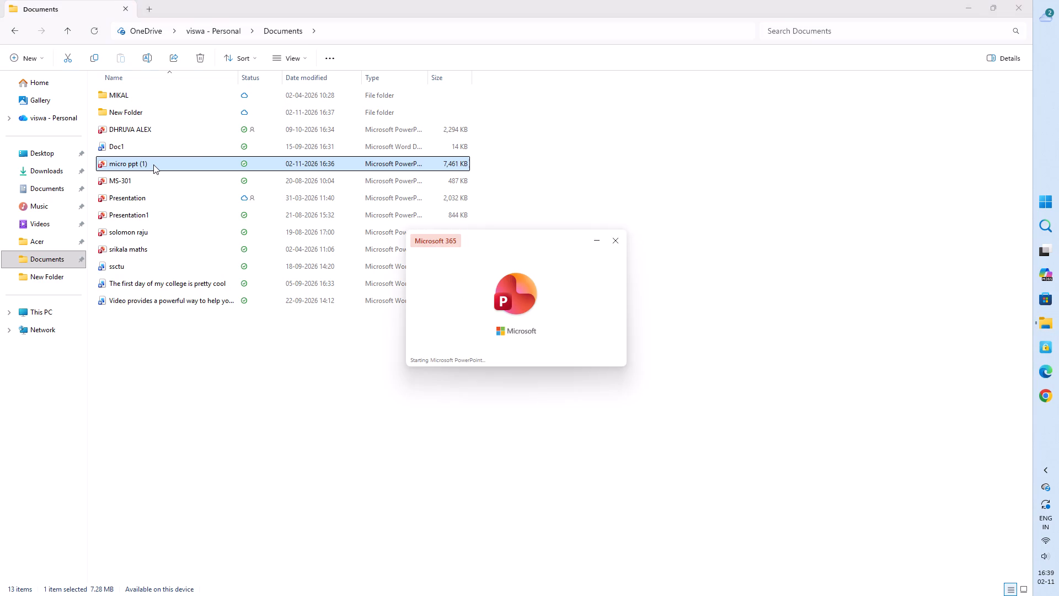
pyautogui.click(79, 301)
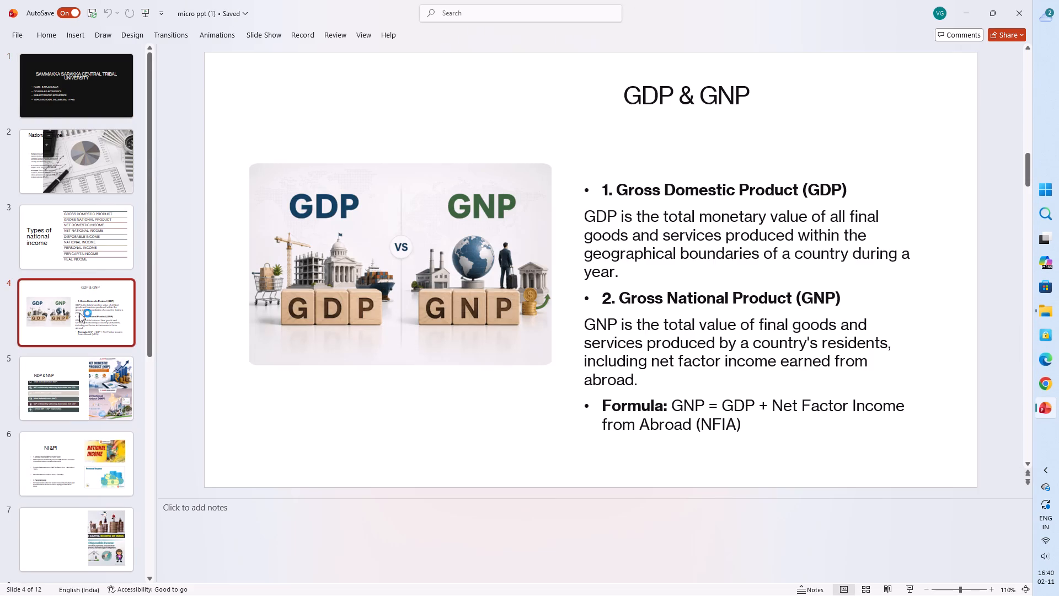
pyautogui.scroll(-6, 80, 318)
pyautogui.scroll(-4, 0, 426)
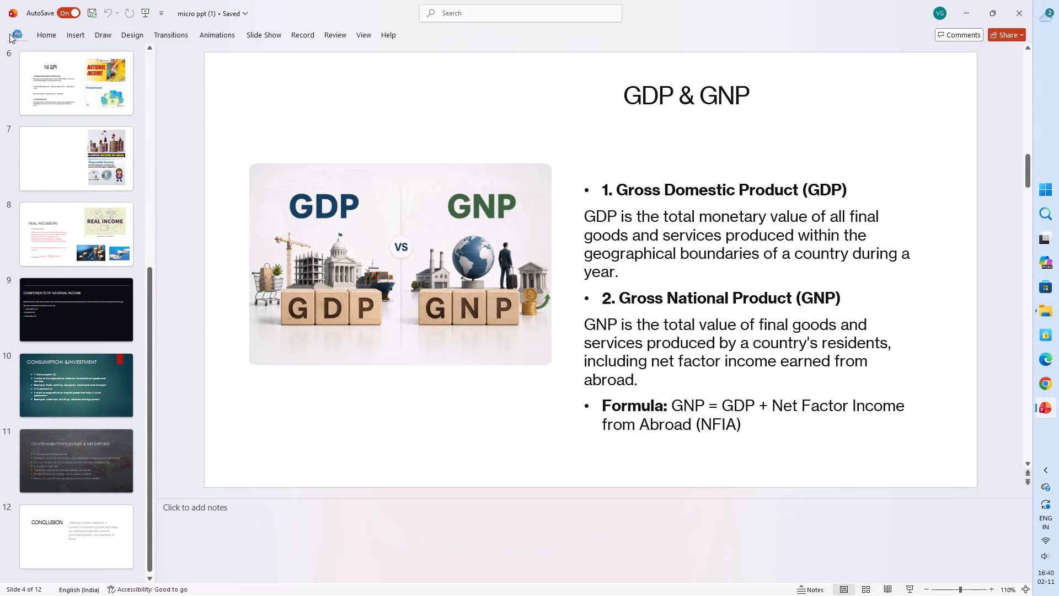
# Switch to Chrome.
pyautogui.click(1047, 380)
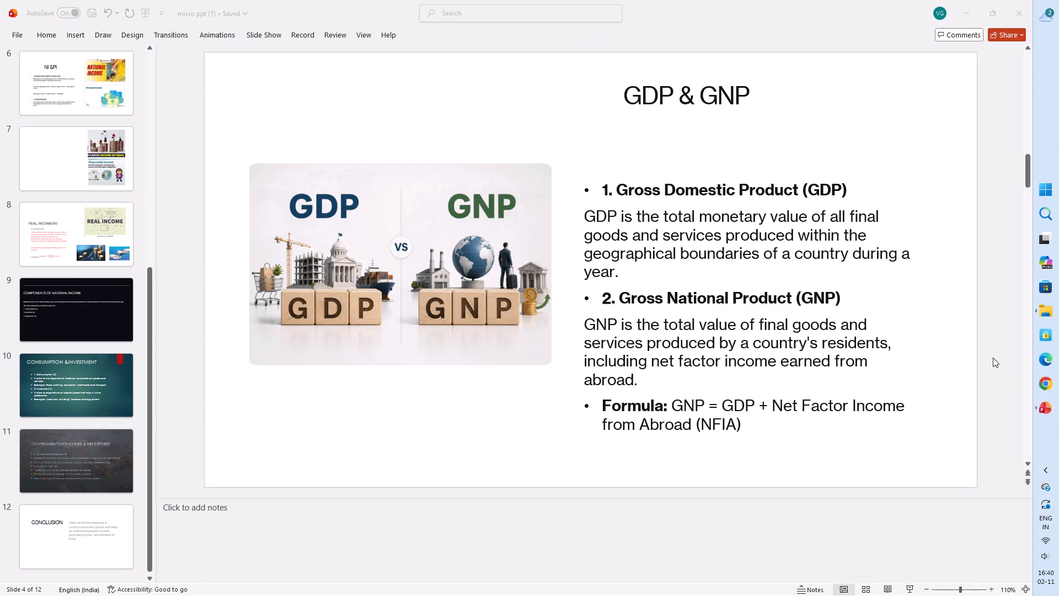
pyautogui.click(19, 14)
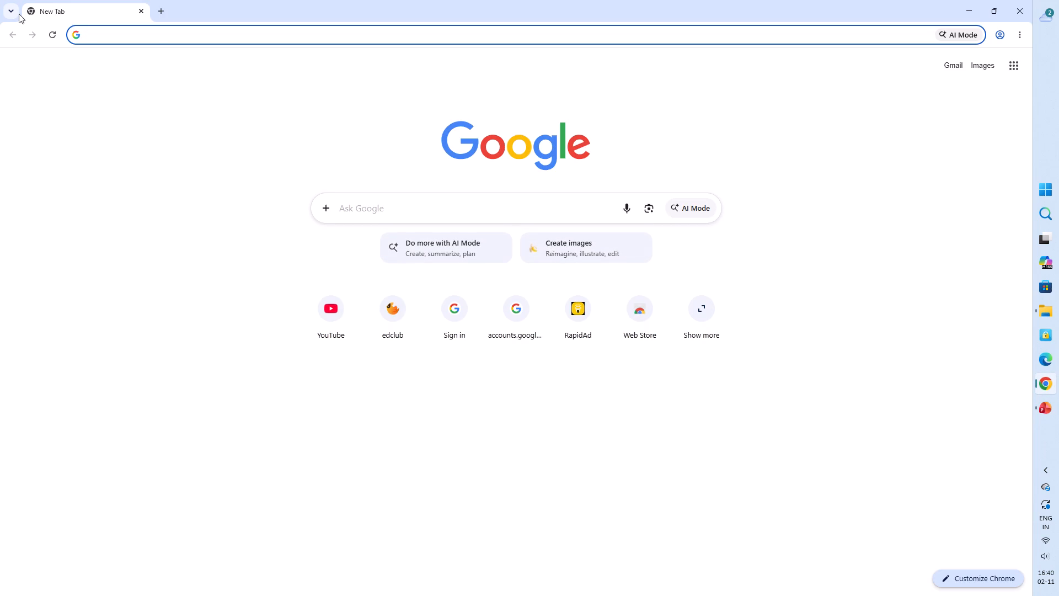
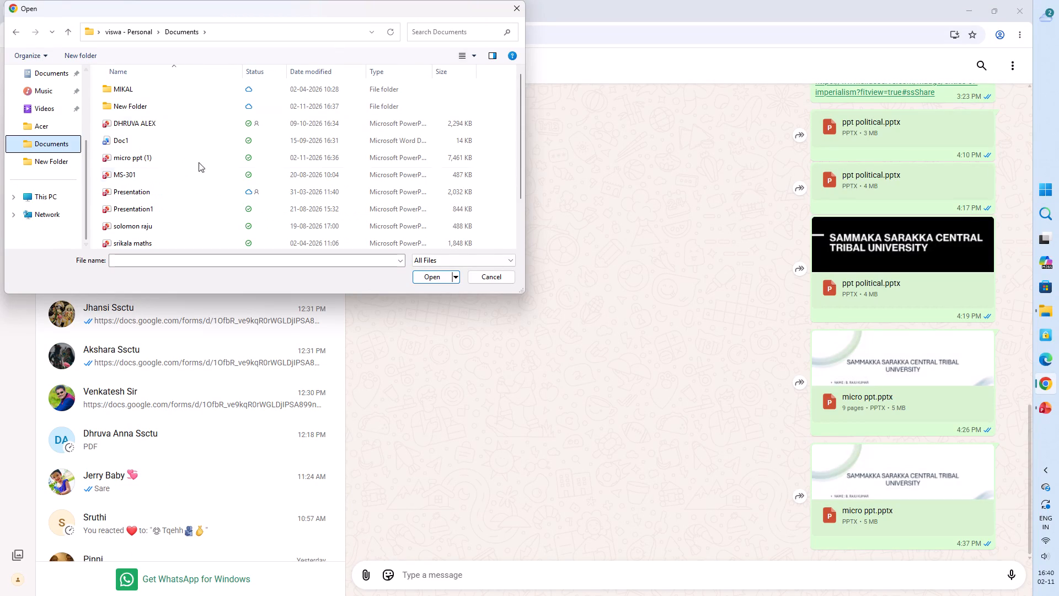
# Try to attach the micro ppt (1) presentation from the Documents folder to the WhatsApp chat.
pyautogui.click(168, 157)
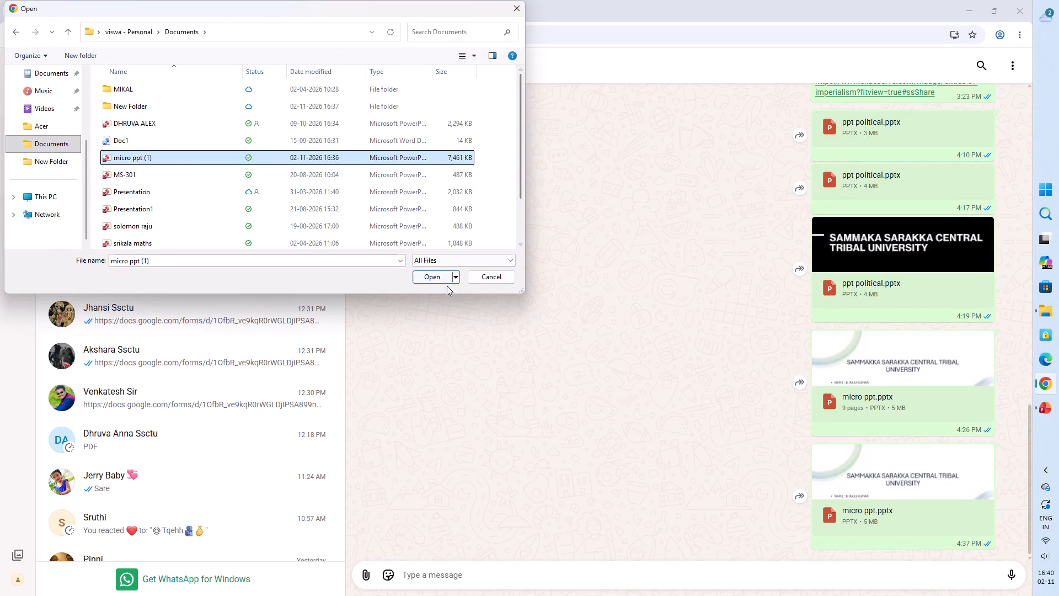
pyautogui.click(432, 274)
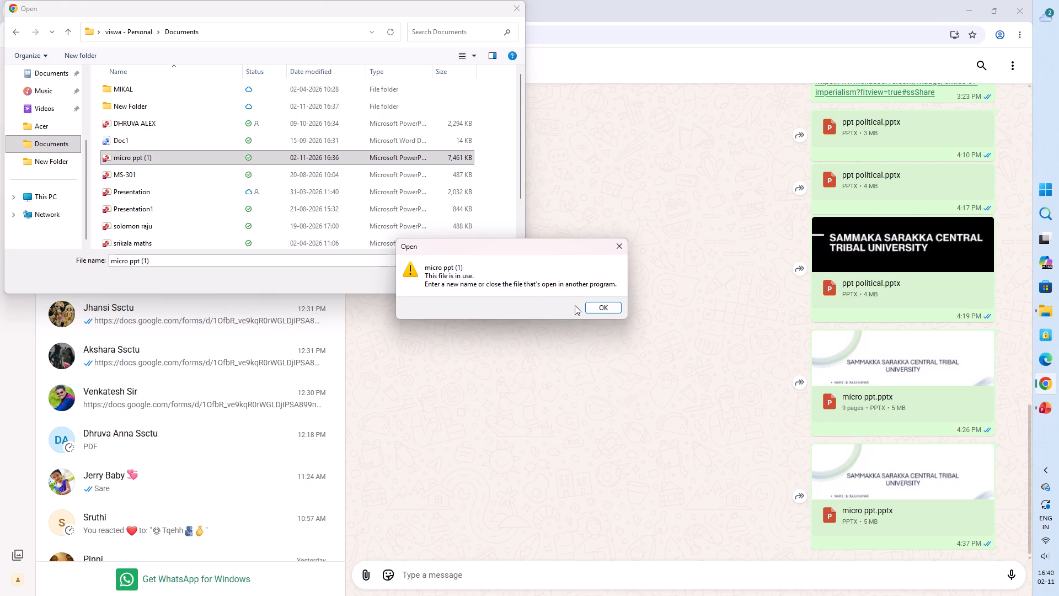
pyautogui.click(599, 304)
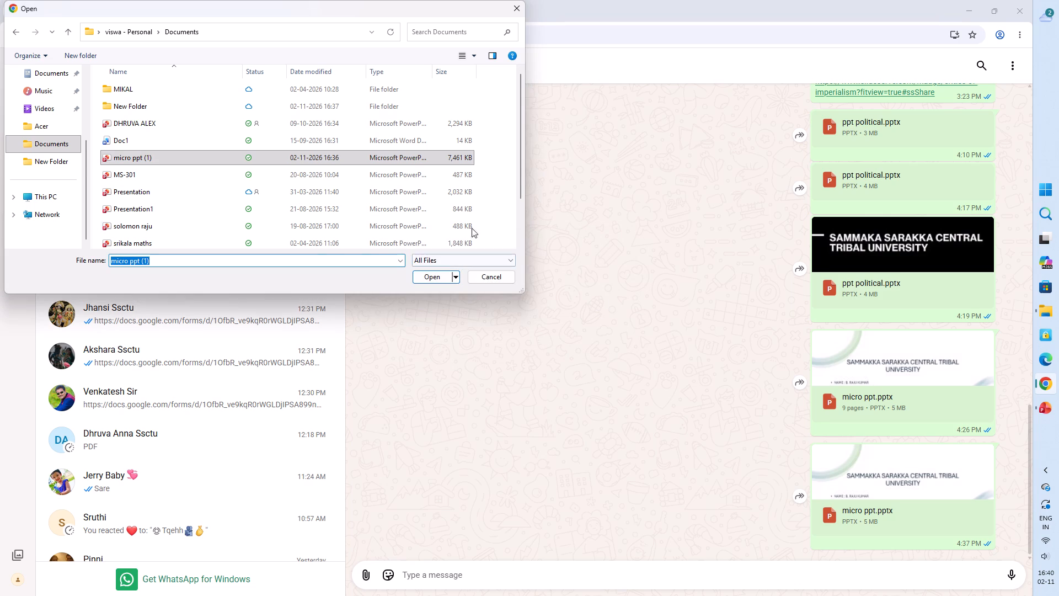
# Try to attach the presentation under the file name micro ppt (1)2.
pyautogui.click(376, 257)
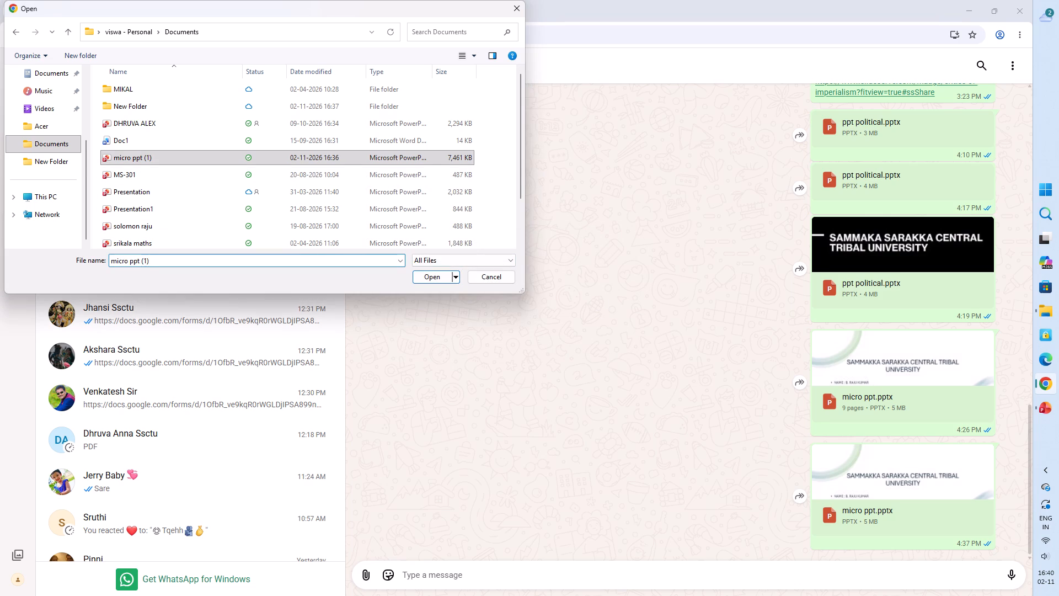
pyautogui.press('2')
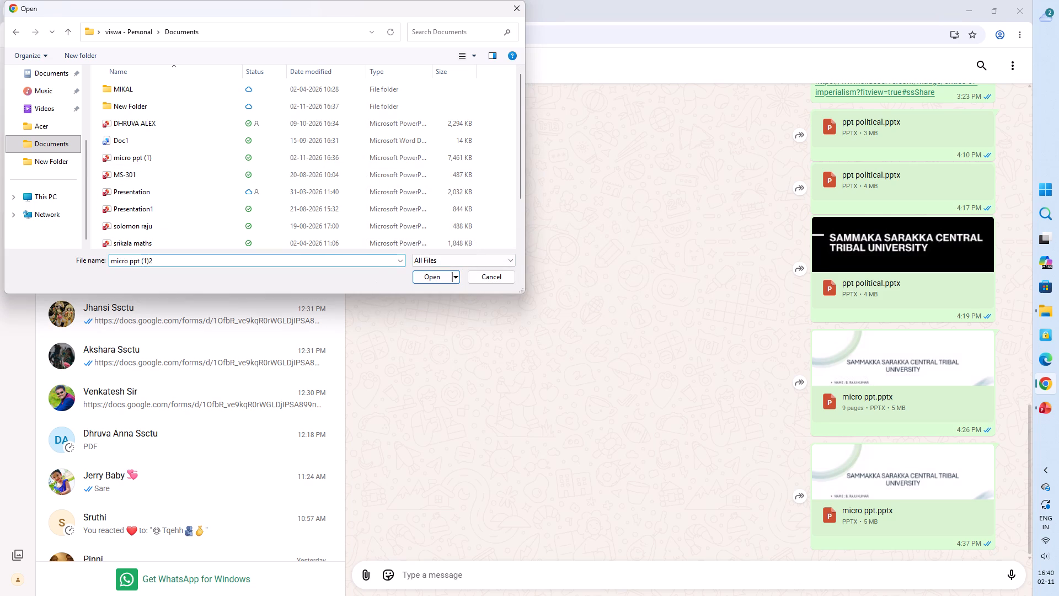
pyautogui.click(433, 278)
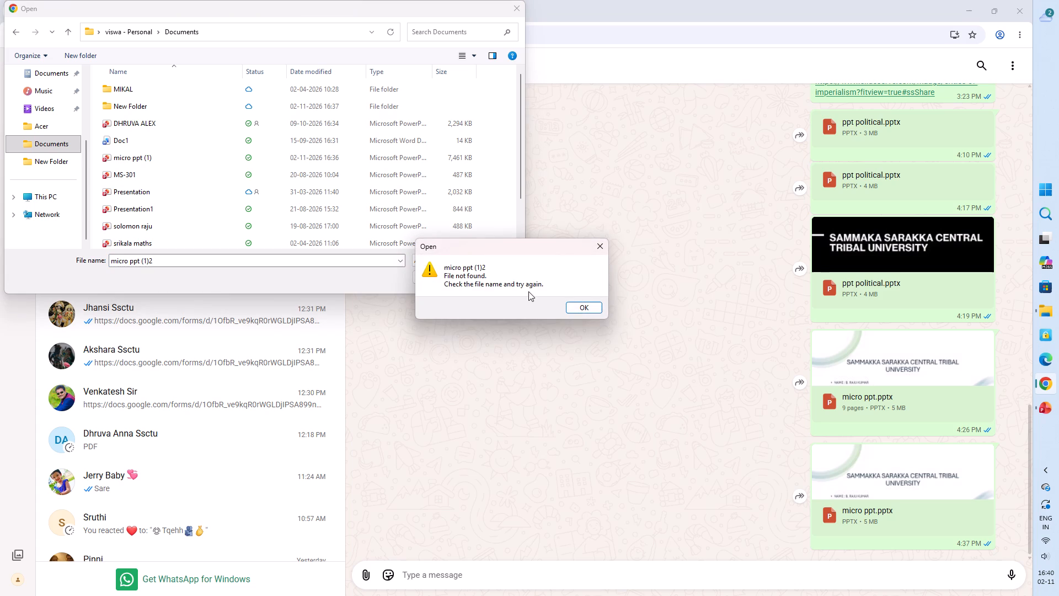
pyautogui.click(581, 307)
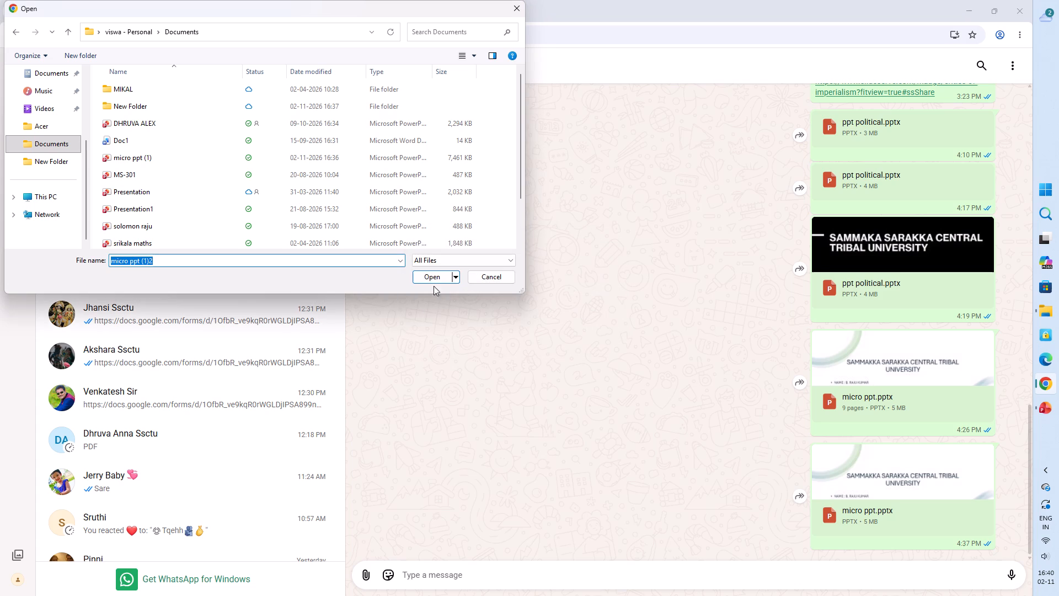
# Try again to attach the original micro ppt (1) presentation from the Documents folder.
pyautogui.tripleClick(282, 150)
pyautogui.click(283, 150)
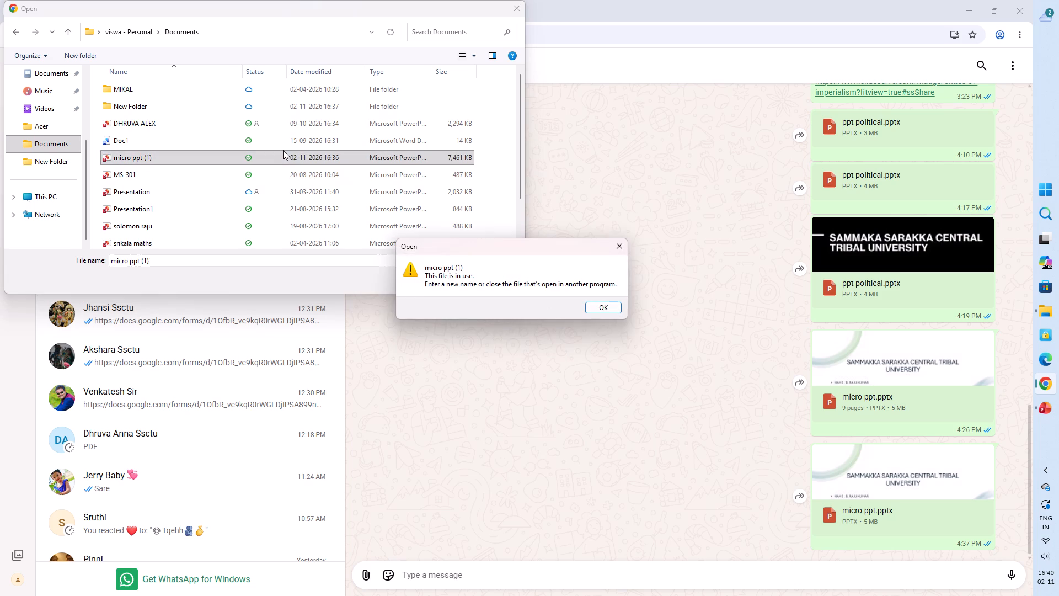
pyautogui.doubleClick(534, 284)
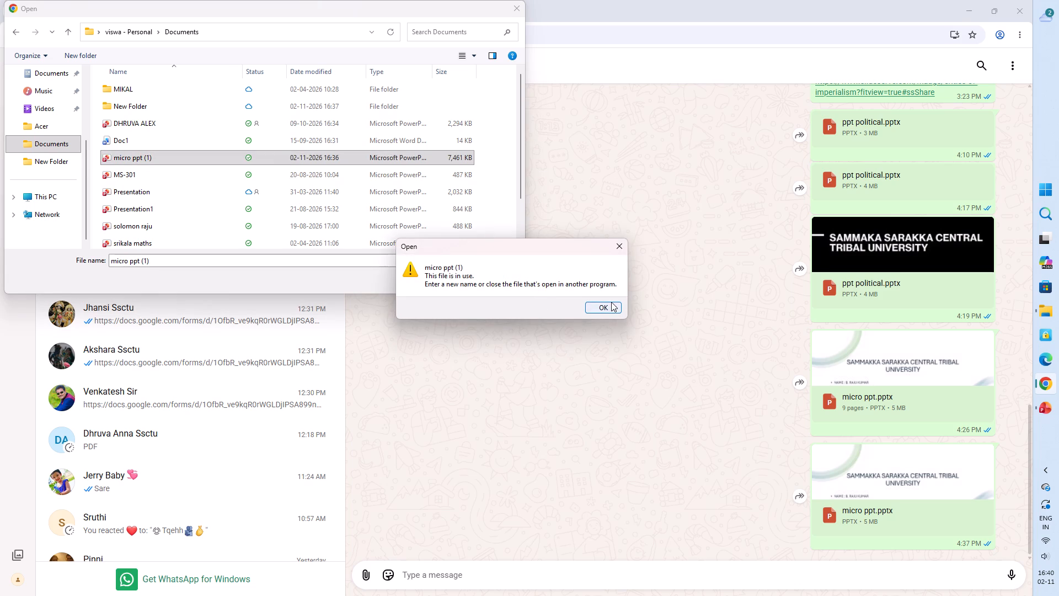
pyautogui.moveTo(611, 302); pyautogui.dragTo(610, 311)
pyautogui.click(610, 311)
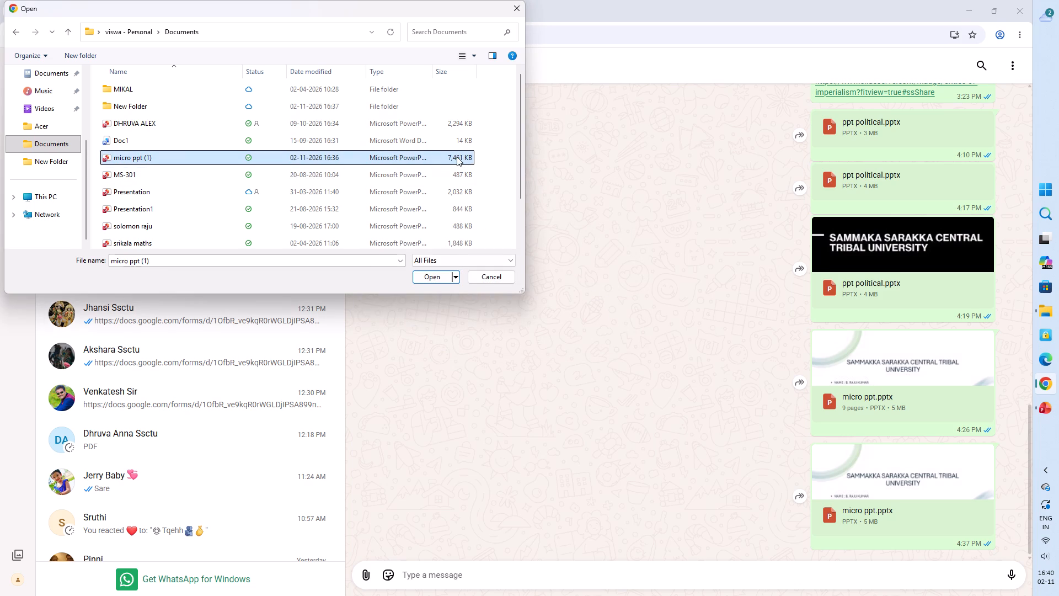
# Open the micro ppt (1) file in PowerPoint from within the file selection dialog.
pyautogui.rightClick(457, 157)
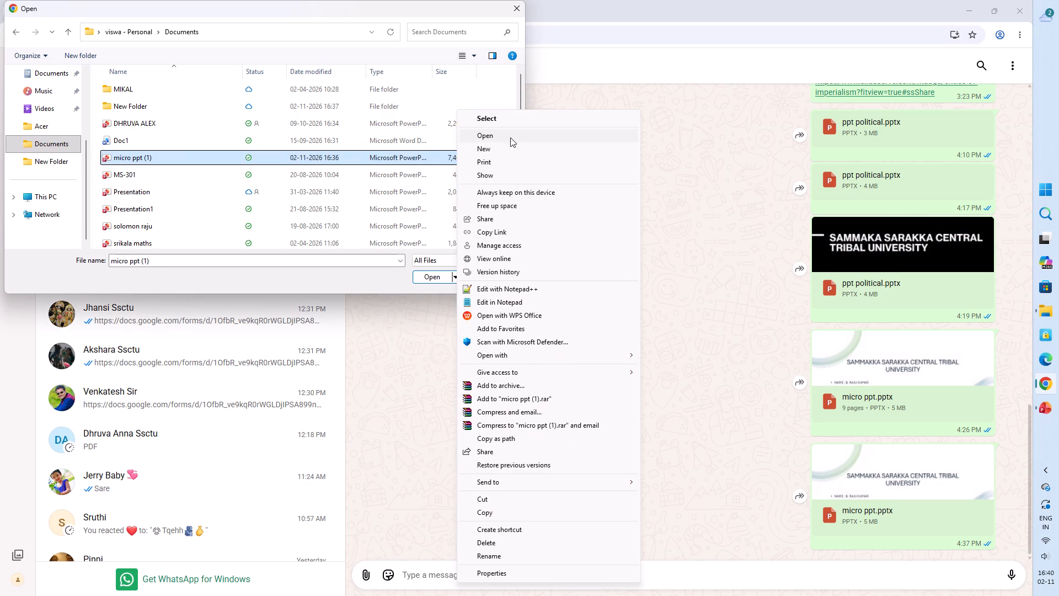
pyautogui.click(524, 130)
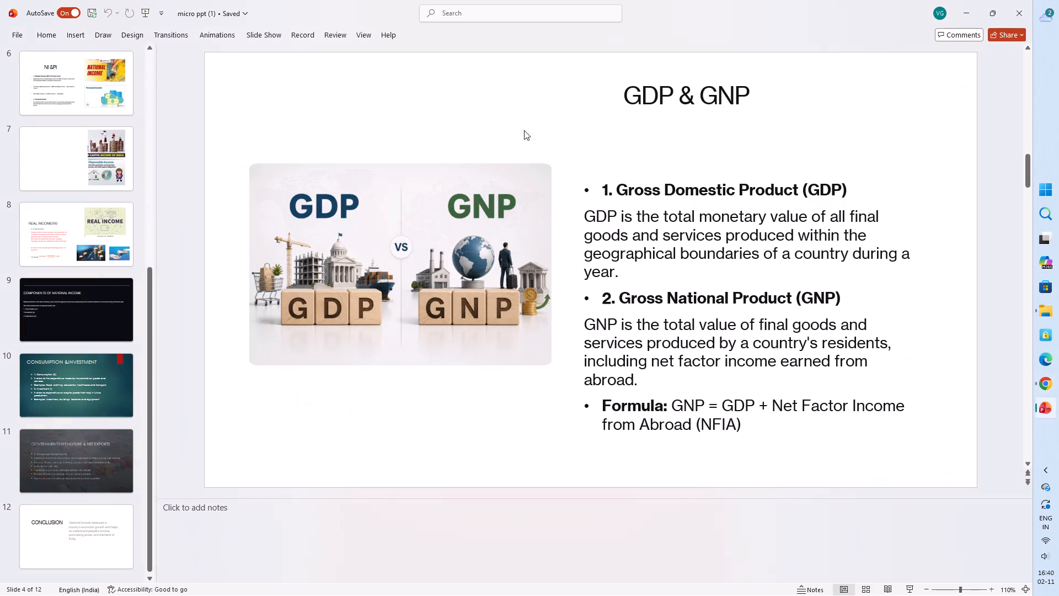
# Move the micro ppt (1) presentation into the MIKAL subfolder of the OneDrive Documents folder.
pyautogui.click(17, 35)
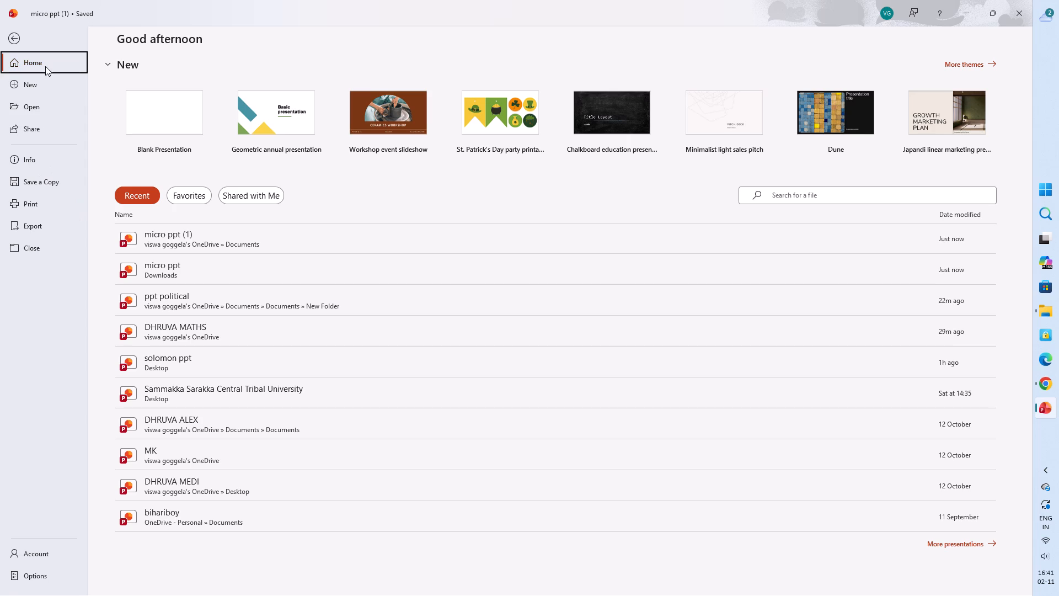
pyautogui.click(12, 39)
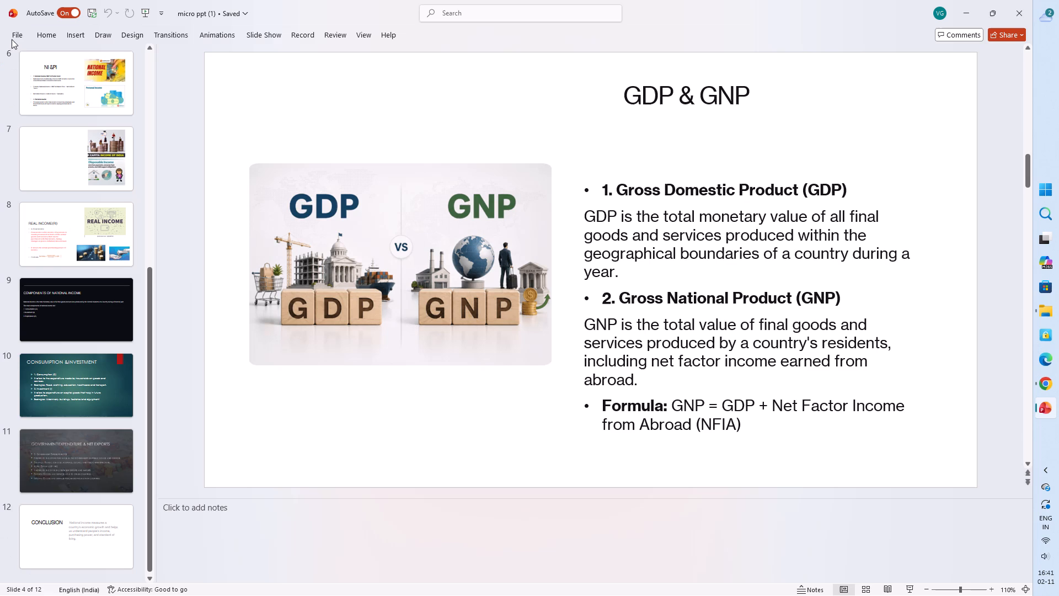
pyautogui.click(245, 15)
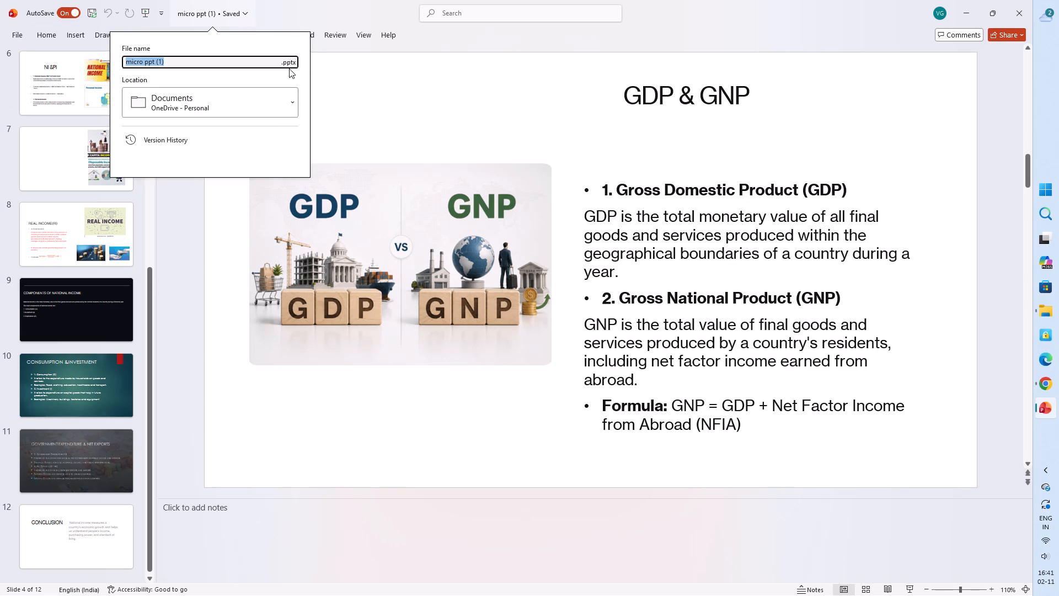
pyautogui.click(285, 98)
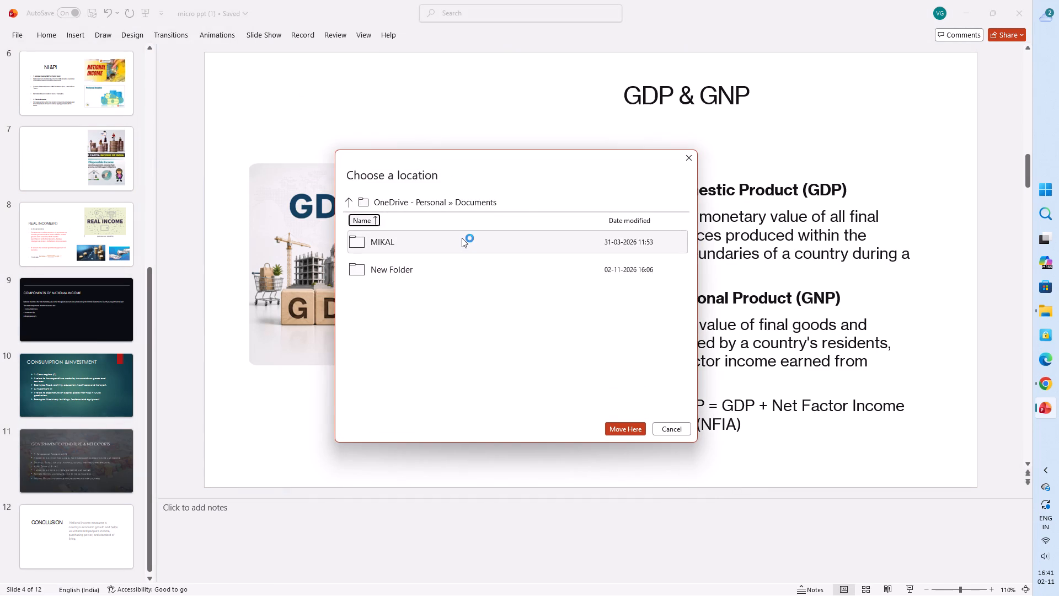
pyautogui.click(462, 238)
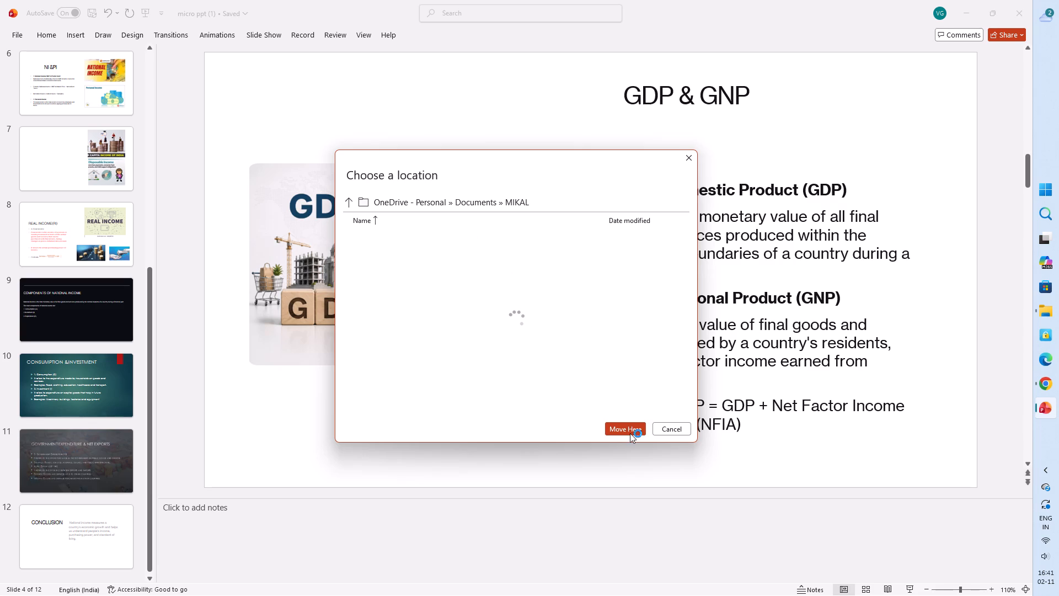
pyautogui.click(612, 429)
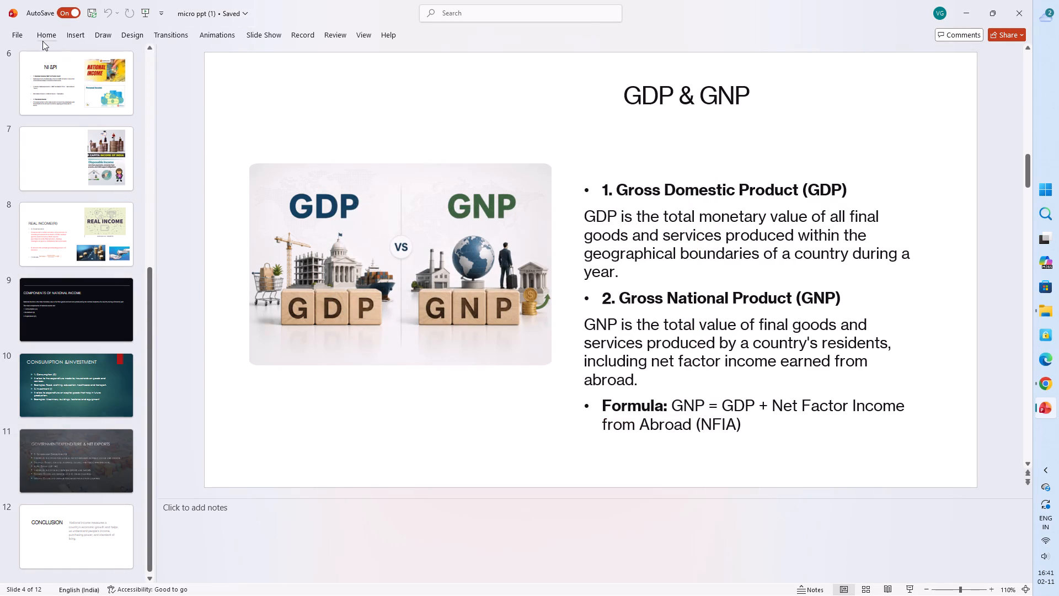
# Switch to Chrome and try to attach micro ppt (1) from the MIKAL folder to the WhatsApp chat.
pyautogui.click(1050, 380)
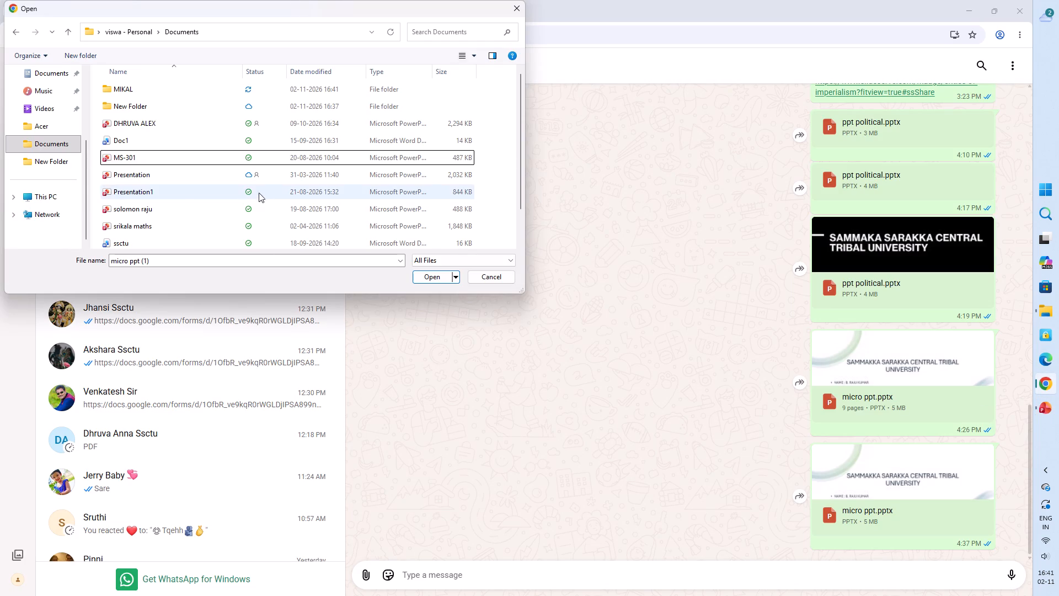
pyautogui.click(153, 84)
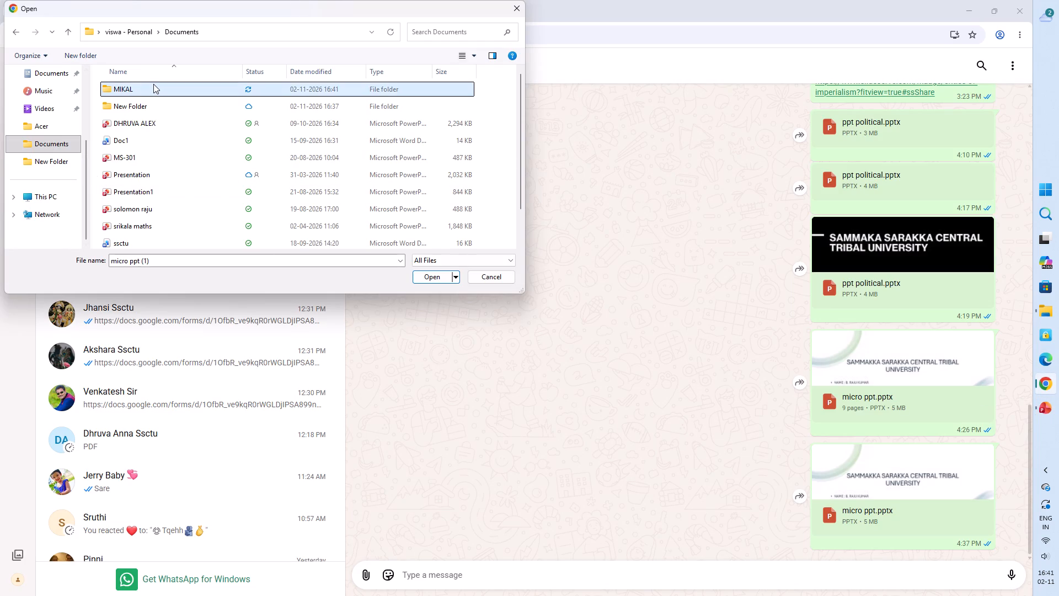
pyautogui.click(153, 84)
pyautogui.click(153, 84)
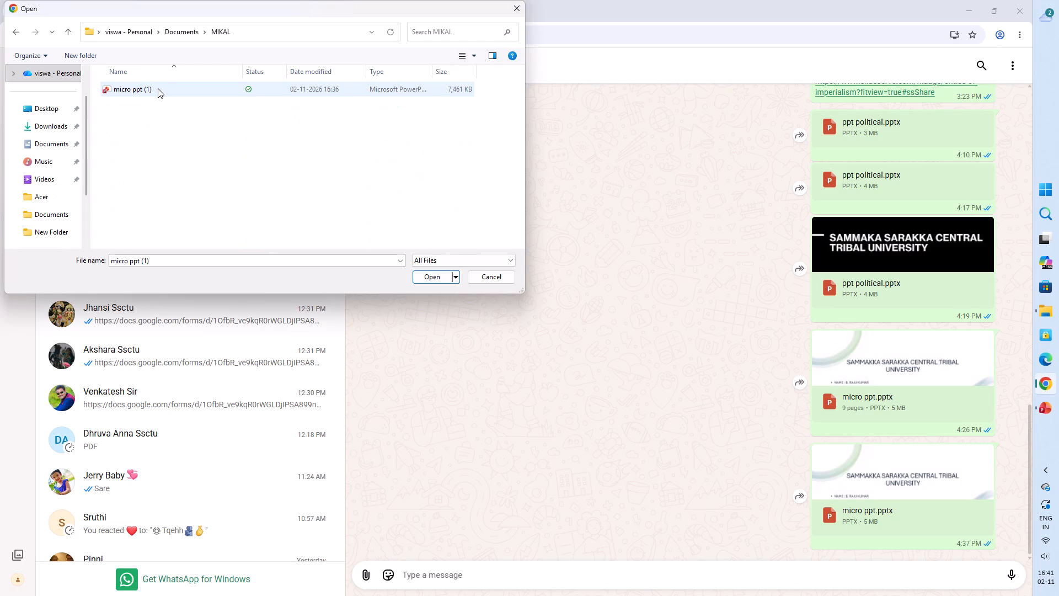
pyautogui.click(158, 88)
pyautogui.click(444, 277)
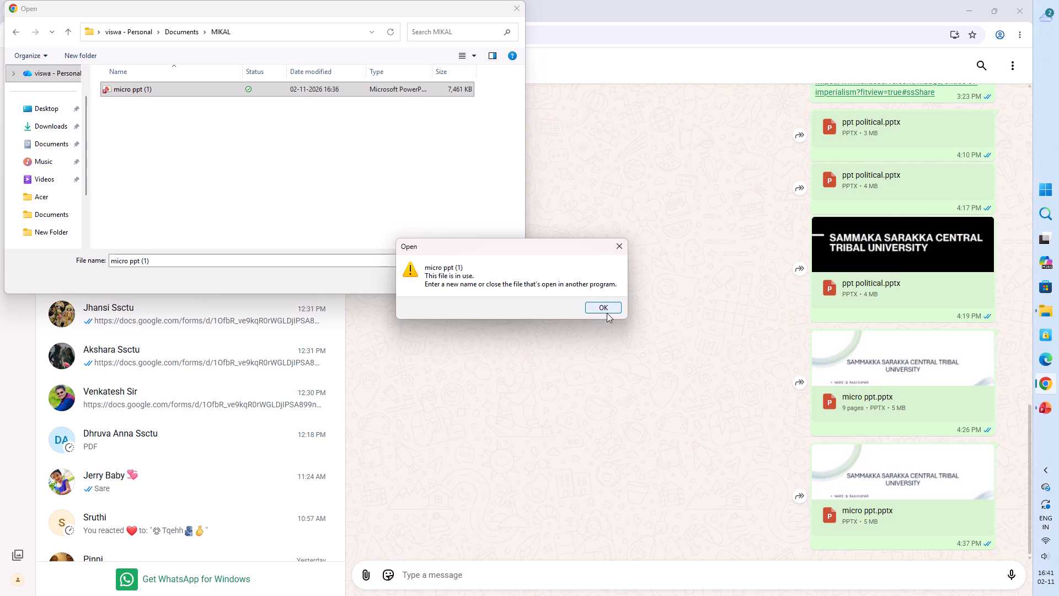
pyautogui.click(607, 305)
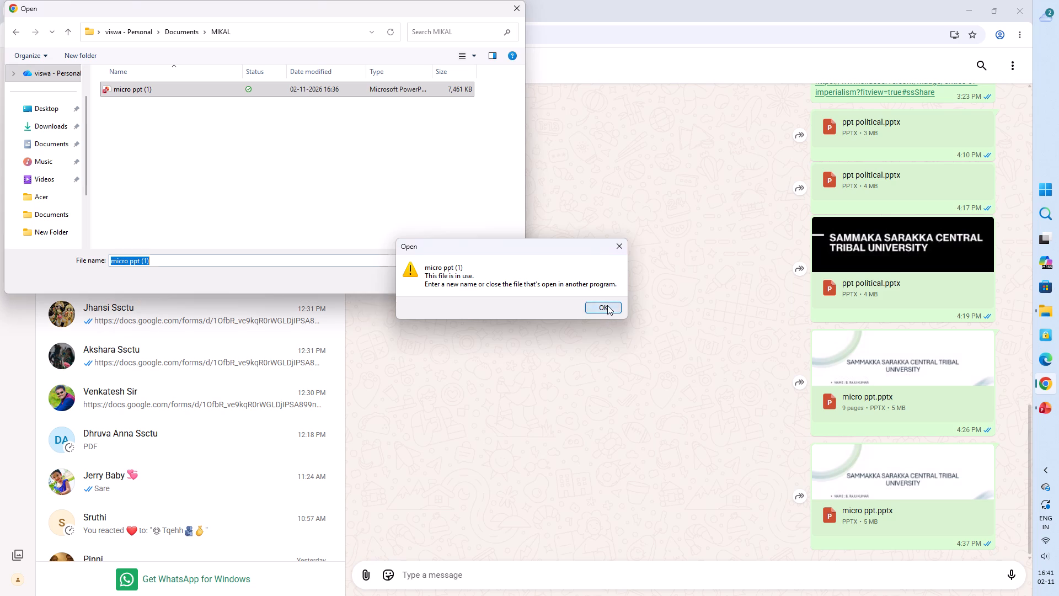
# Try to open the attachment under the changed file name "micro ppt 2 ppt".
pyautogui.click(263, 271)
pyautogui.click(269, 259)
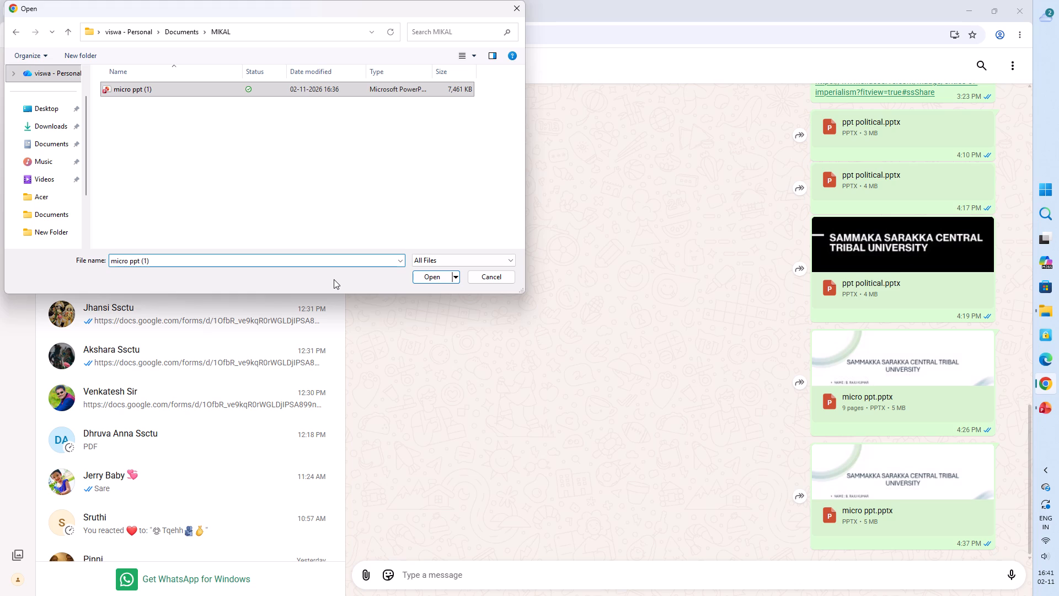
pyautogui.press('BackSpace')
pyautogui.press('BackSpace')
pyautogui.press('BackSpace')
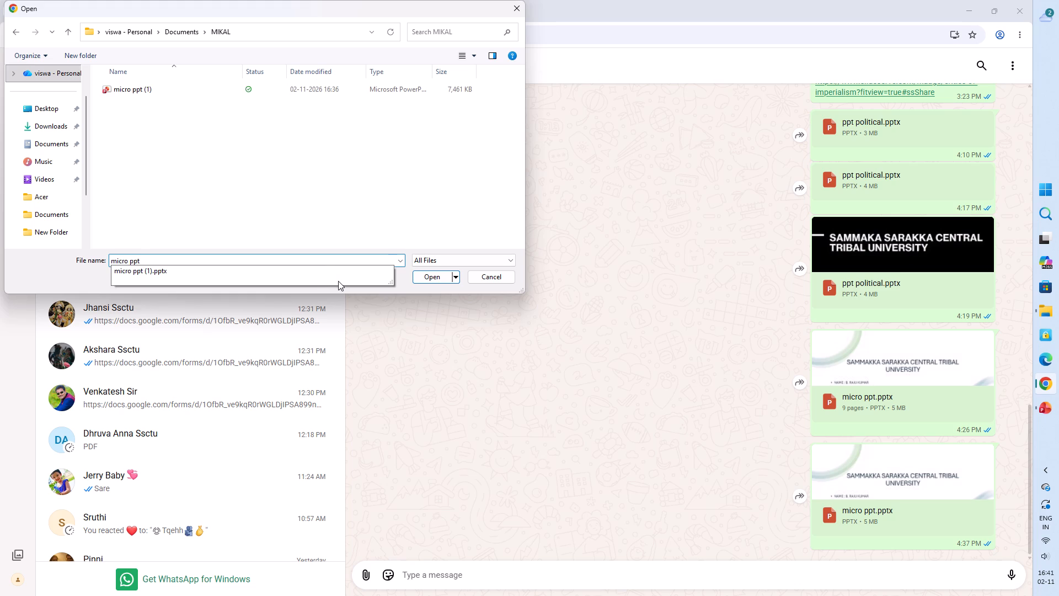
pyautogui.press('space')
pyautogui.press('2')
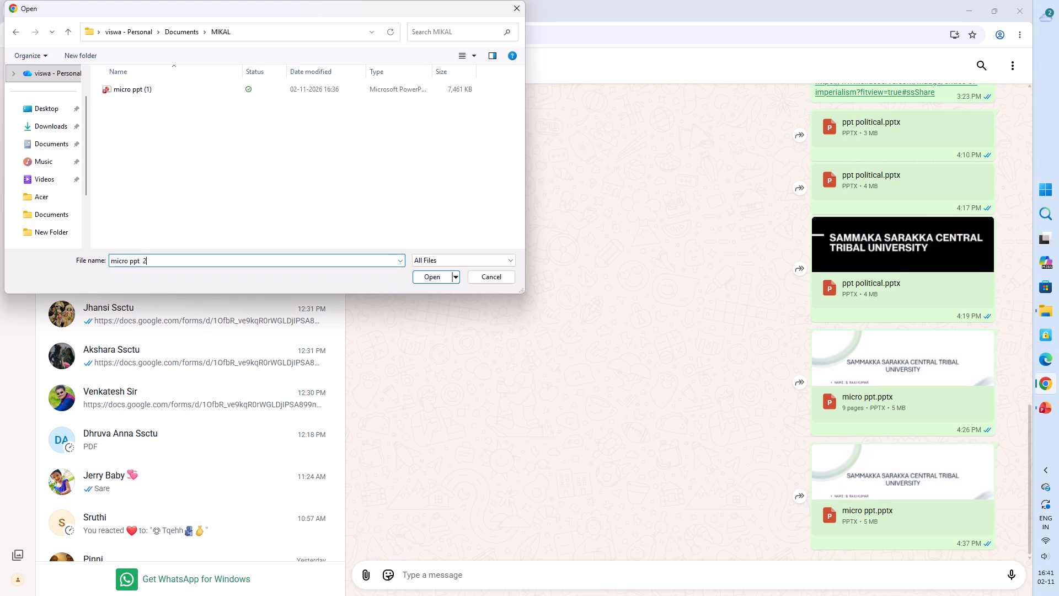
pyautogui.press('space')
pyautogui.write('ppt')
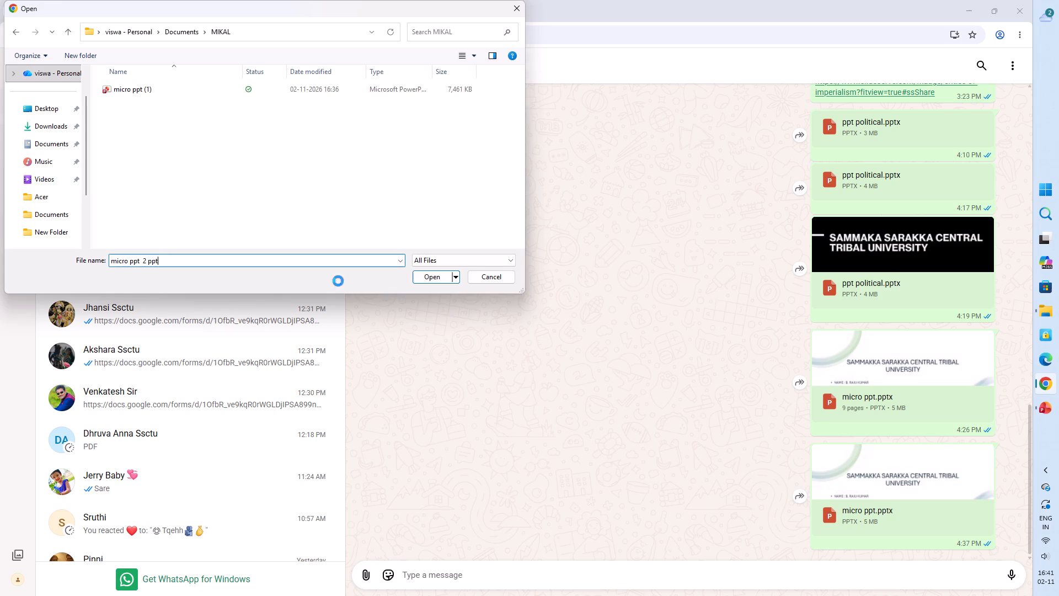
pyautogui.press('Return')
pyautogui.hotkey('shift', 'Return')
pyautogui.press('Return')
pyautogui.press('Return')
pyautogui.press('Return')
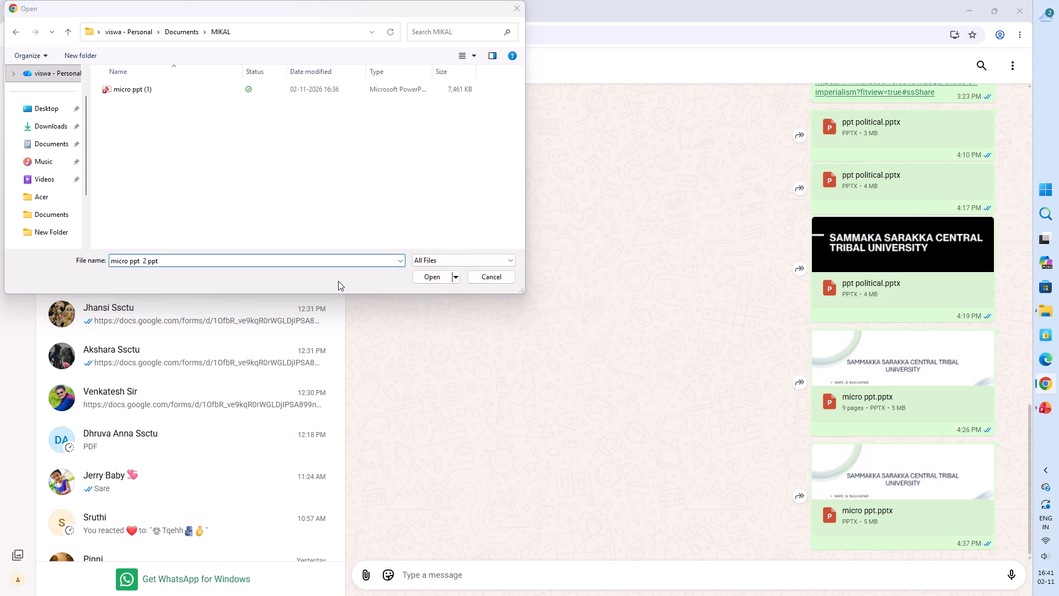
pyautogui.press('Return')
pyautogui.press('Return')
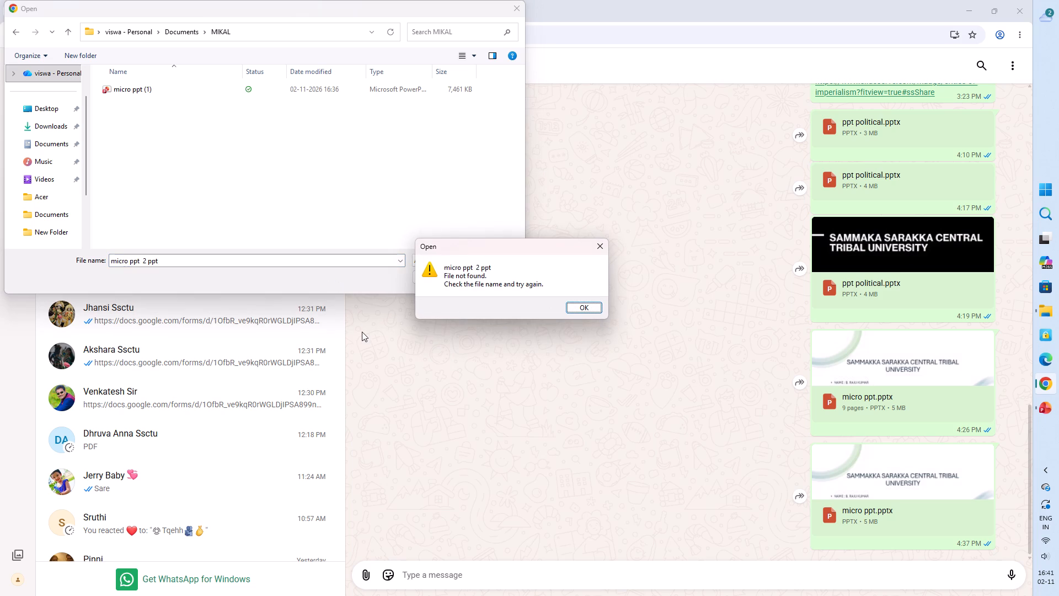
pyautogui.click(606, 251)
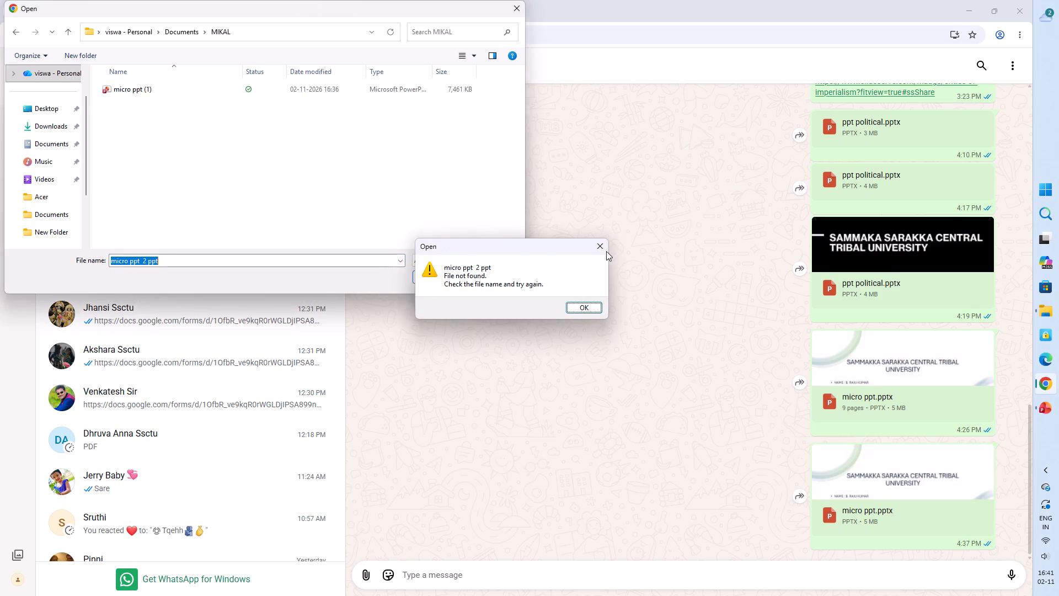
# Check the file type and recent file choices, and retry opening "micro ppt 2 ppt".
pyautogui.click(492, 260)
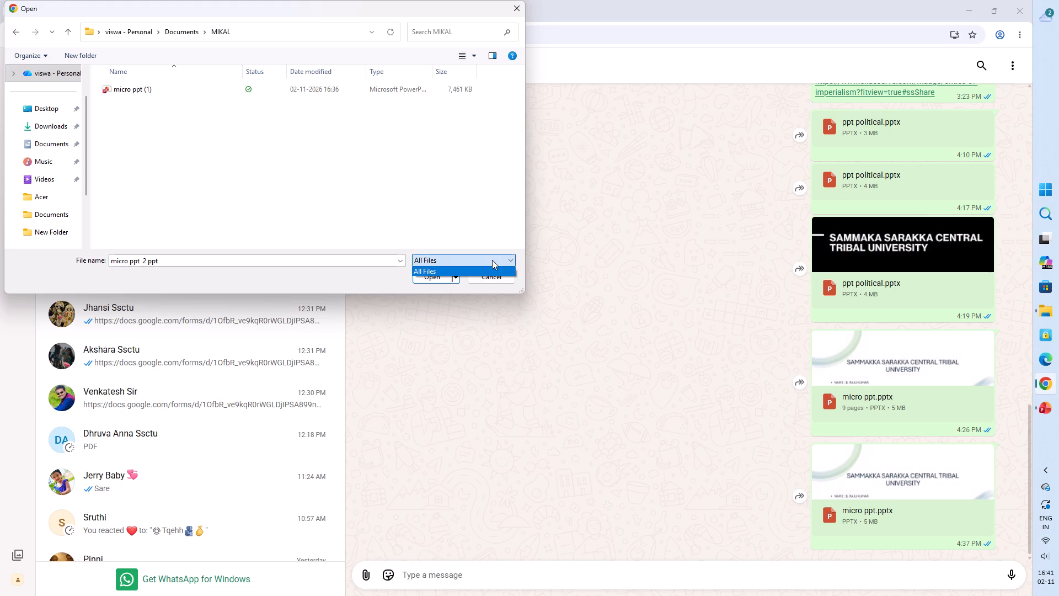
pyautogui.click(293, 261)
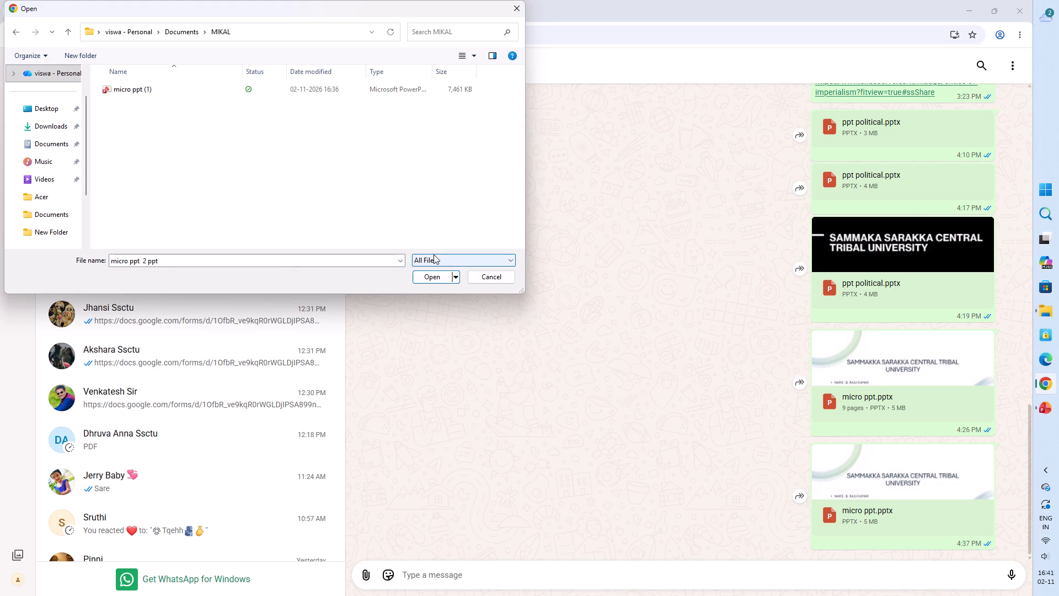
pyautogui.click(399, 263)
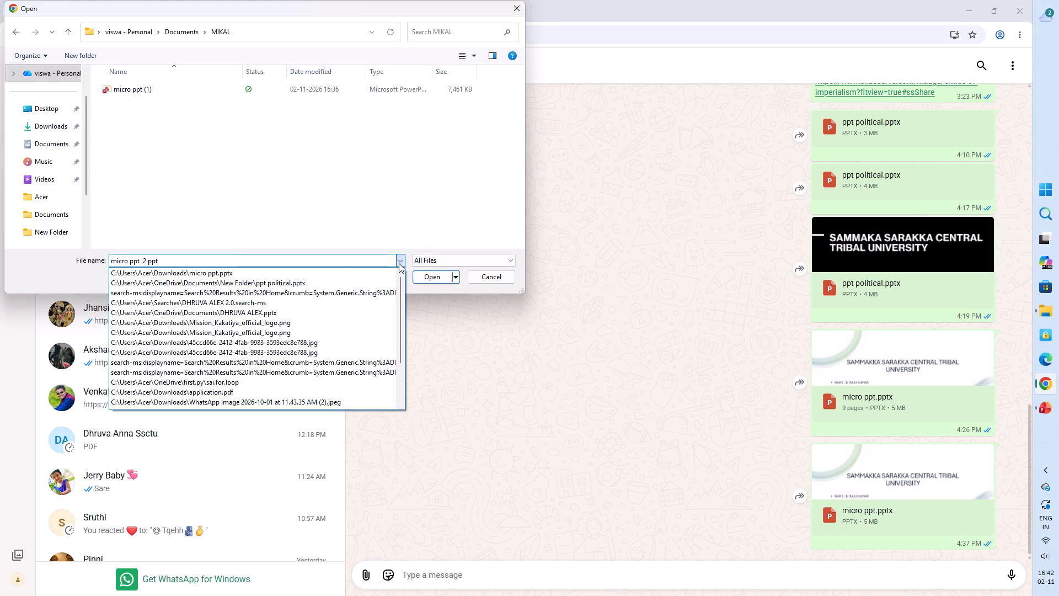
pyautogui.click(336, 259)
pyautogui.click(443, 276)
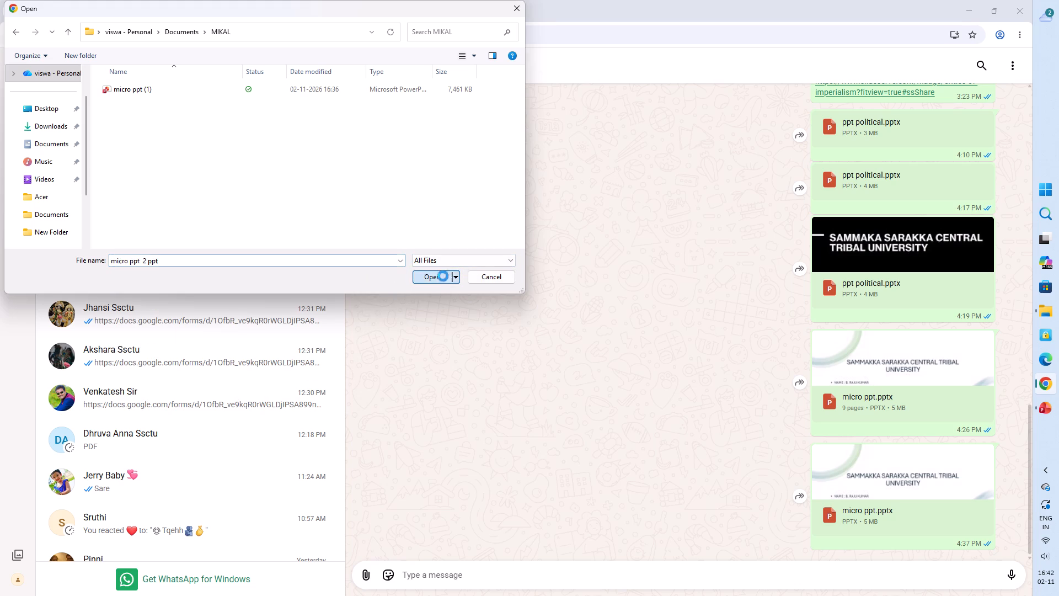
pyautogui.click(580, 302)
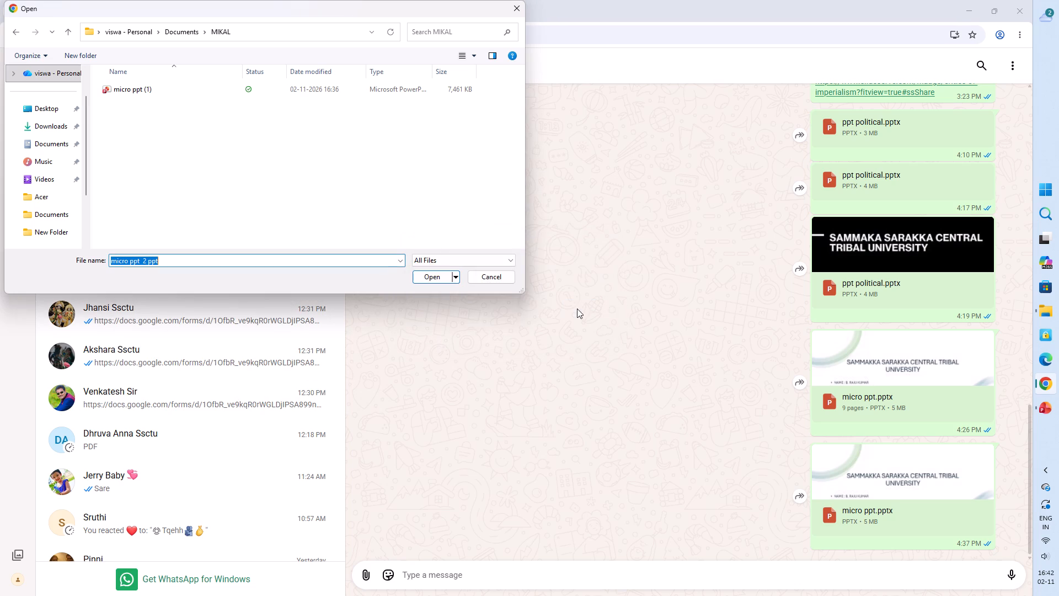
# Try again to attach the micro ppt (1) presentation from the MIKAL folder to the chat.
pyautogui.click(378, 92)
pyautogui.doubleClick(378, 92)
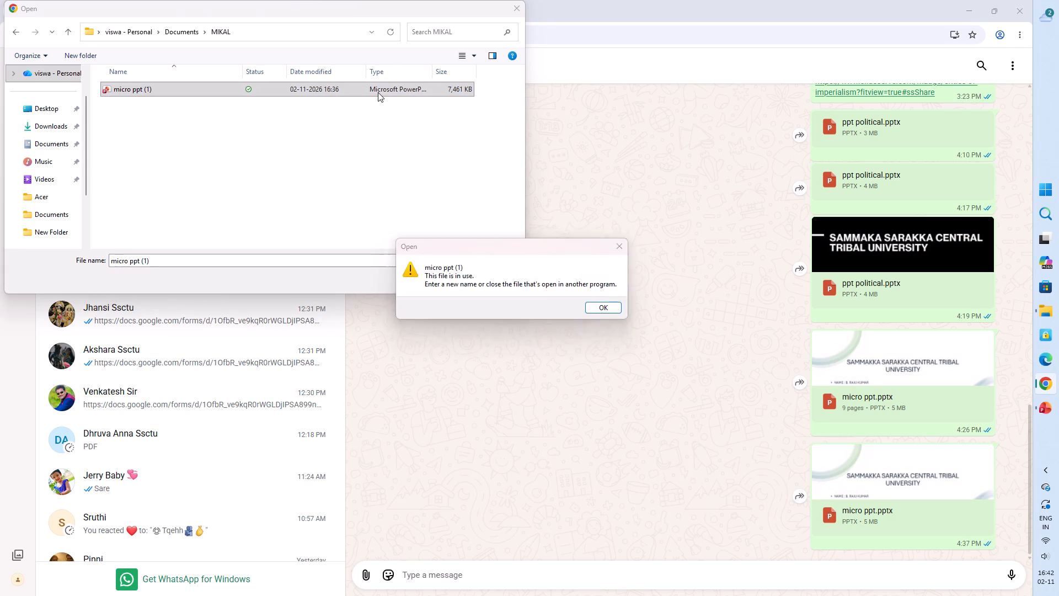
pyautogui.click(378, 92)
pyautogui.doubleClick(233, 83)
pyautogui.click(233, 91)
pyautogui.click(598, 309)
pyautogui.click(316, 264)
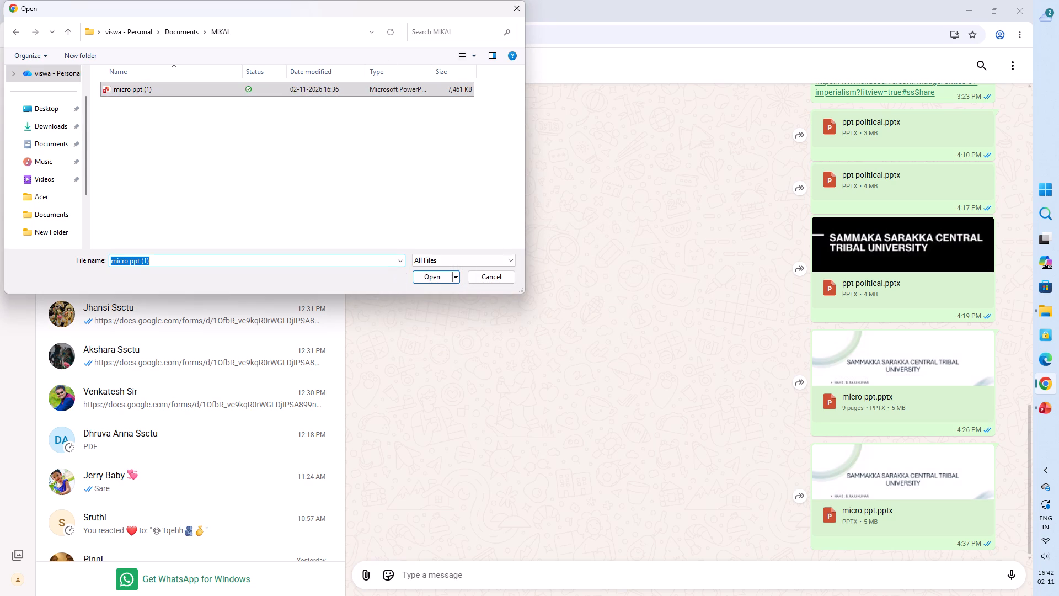
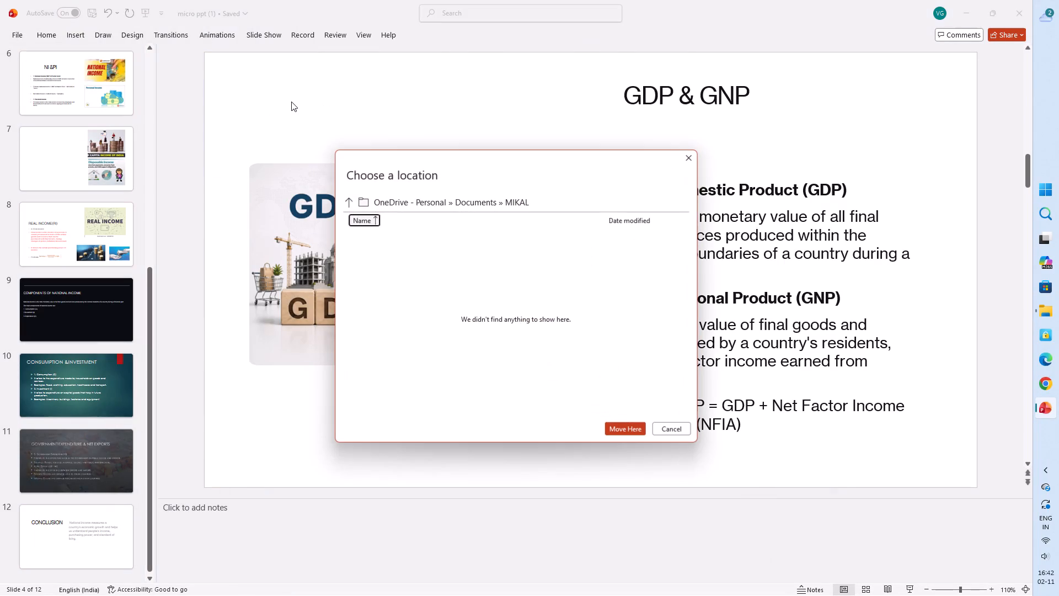
# Move the presentation to the MIKAL folder in the OneDrive - Personal Documents location.
pyautogui.click(344, 201)
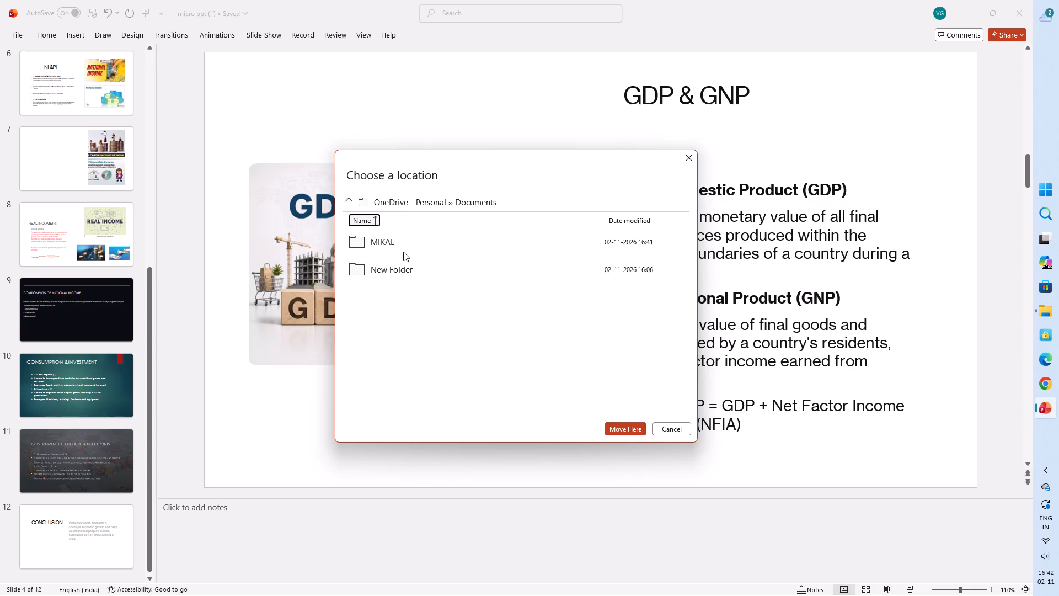
pyautogui.click(403, 252)
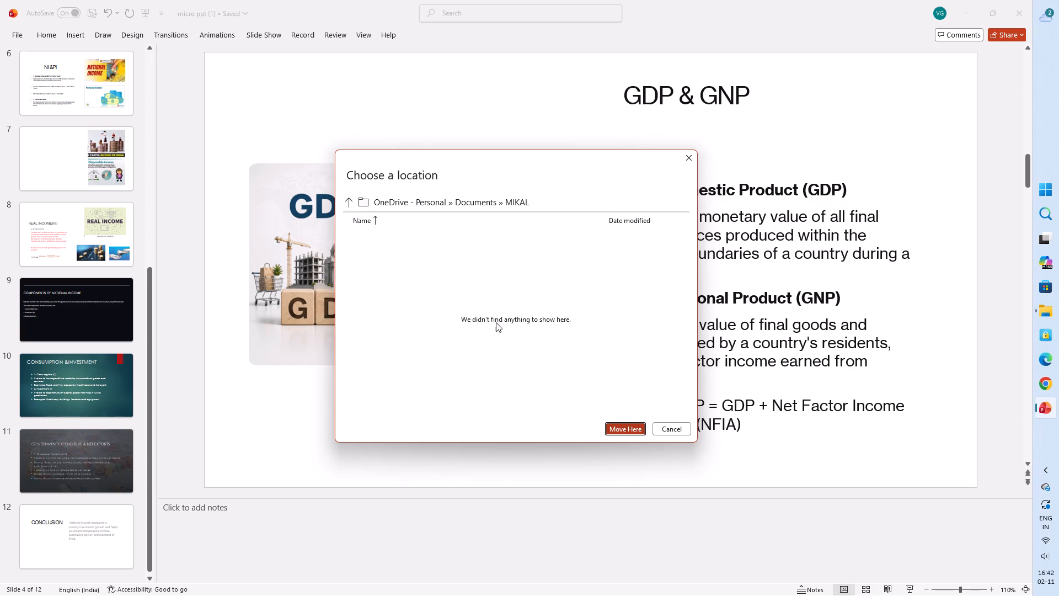
pyautogui.click(622, 432)
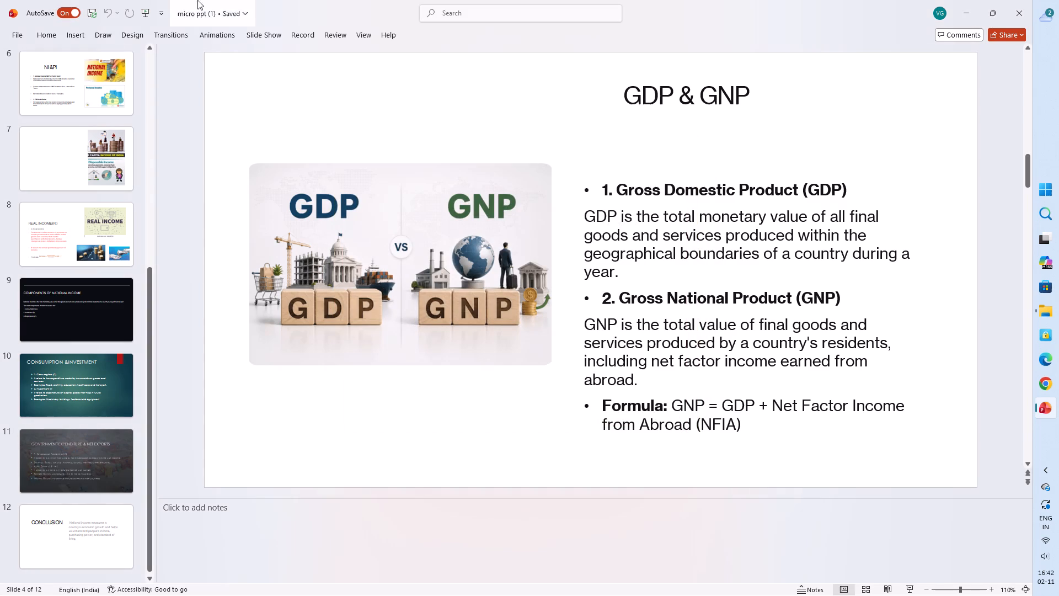
# Rename the presentation file as "micro ppt 2", keeping its location in the MIKAL folder.
pyautogui.click(228, 12)
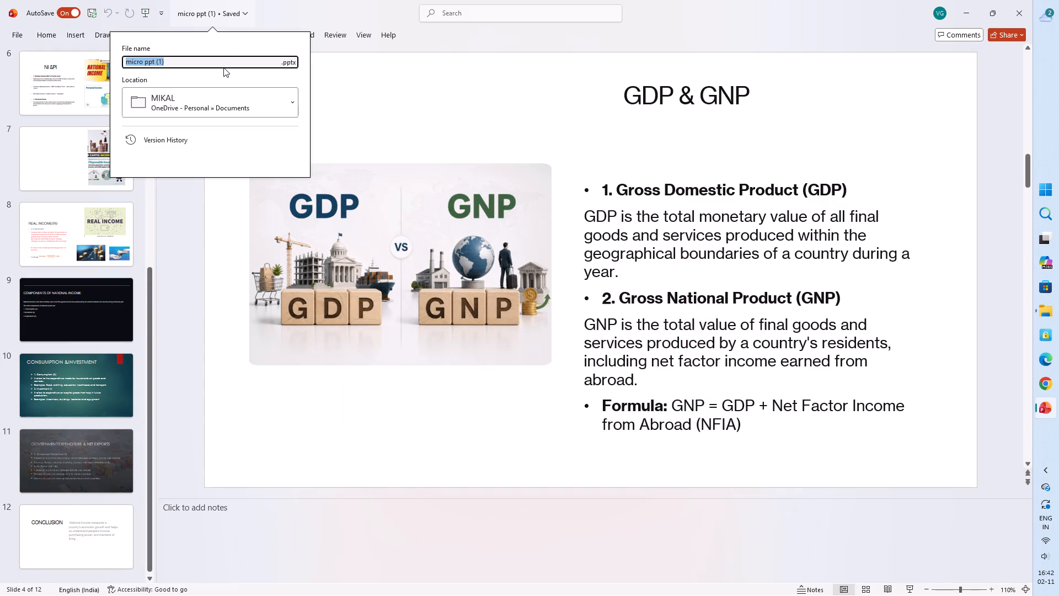
pyautogui.click(227, 62)
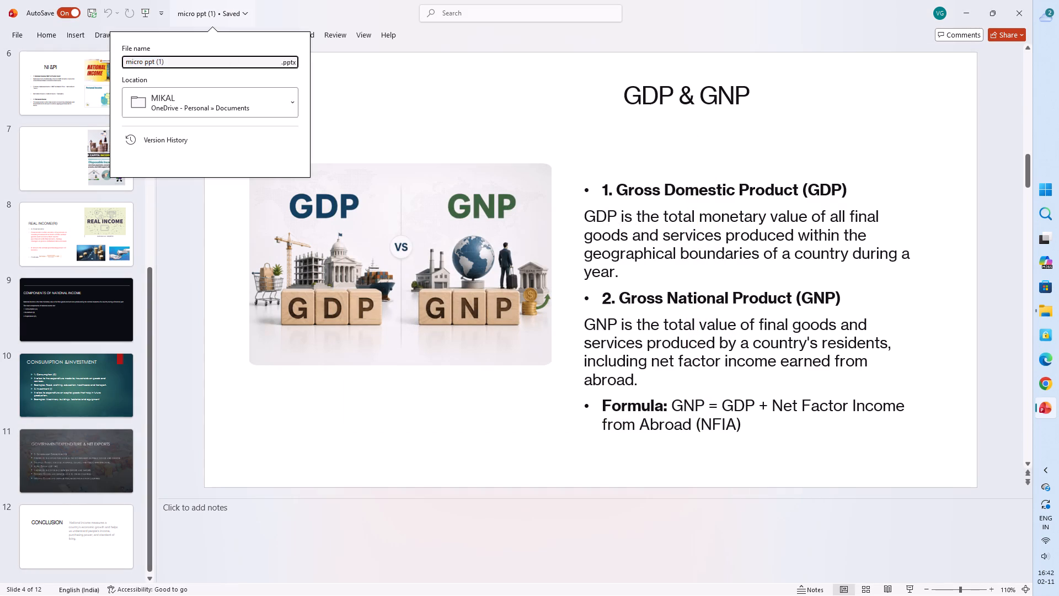
pyautogui.press('BackSpace')
pyautogui.press('BackSpace')
pyautogui.press('BackSpace')
pyautogui.press('2')
pyautogui.click(220, 137)
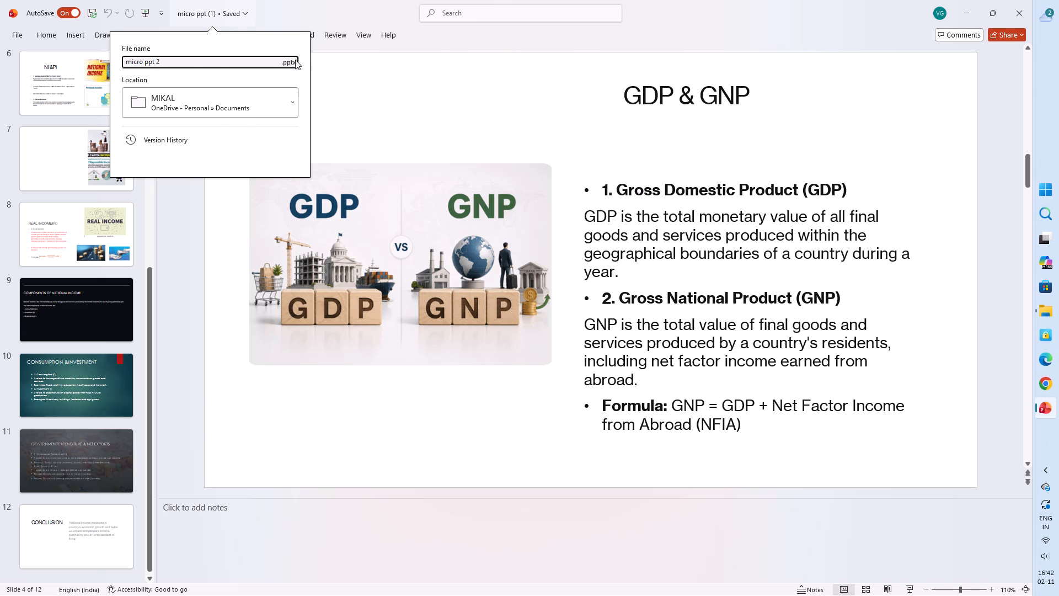
# Apply the new name micro ppt 2 and move the presentation to the MIKAL folder in OneDrive - Personal Documents.
pyautogui.click(295, 60)
pyautogui.click(288, 98)
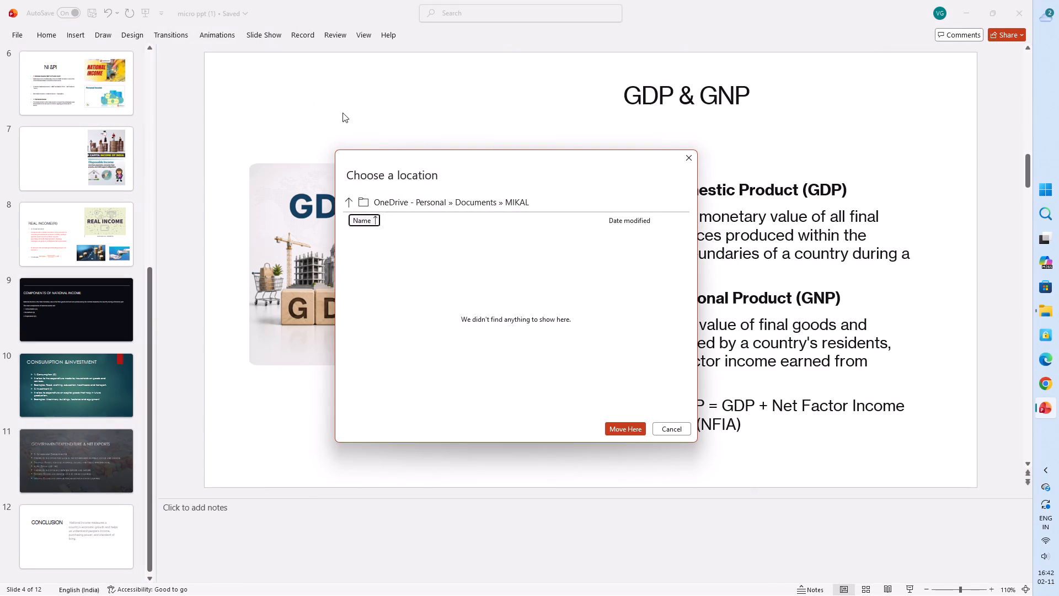
pyautogui.click(634, 435)
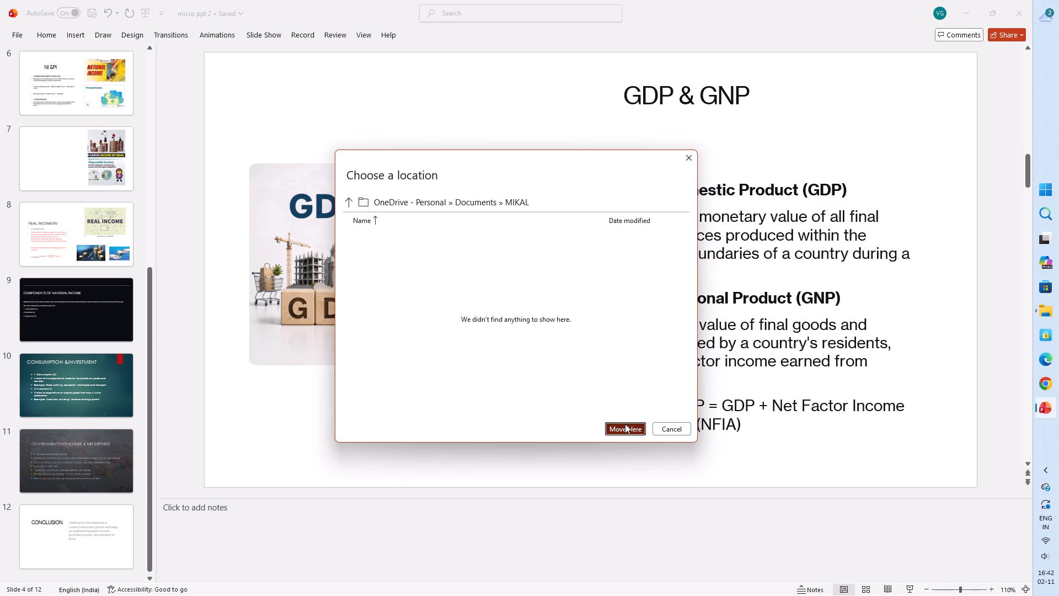
pyautogui.click(625, 424)
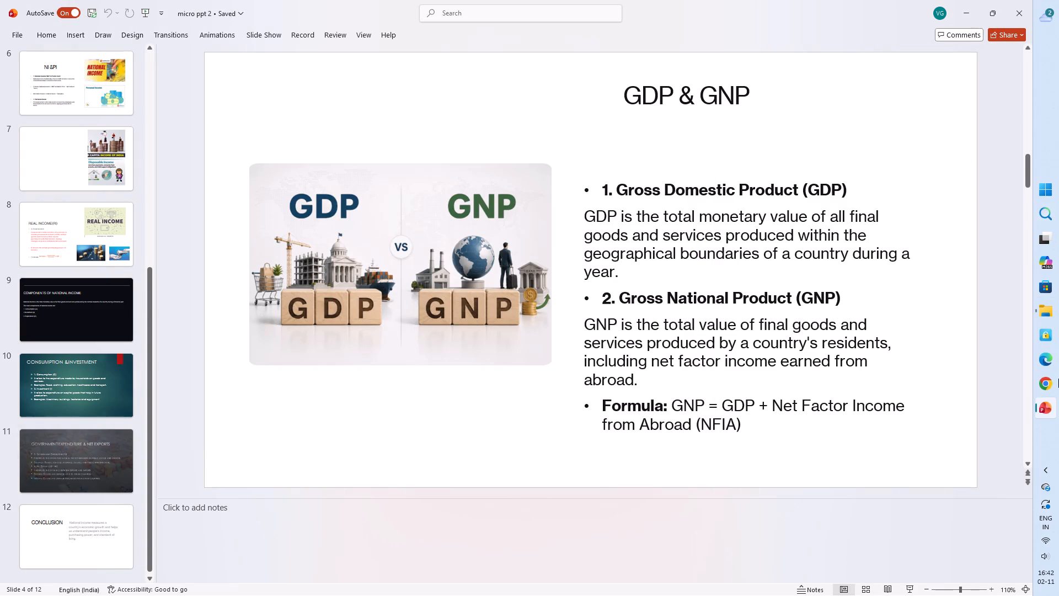
# Switch to the Chrome browser.
pyautogui.click(1043, 379)
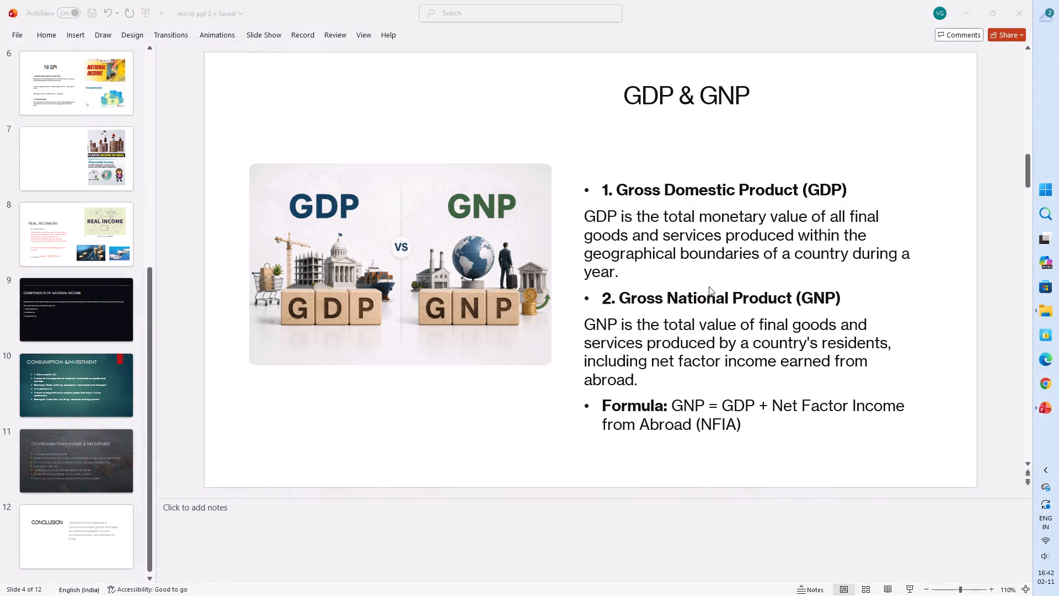
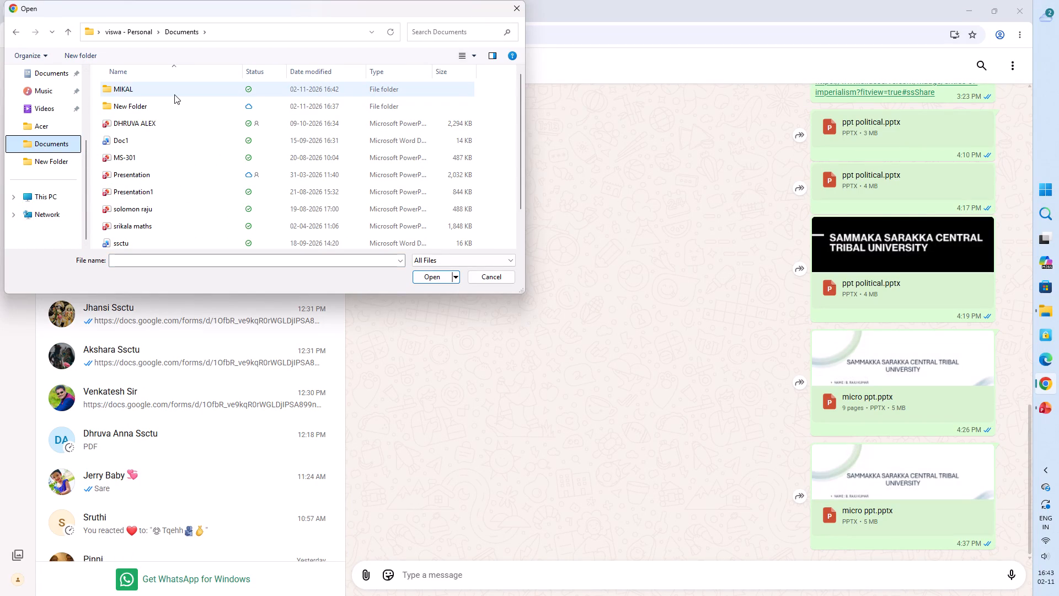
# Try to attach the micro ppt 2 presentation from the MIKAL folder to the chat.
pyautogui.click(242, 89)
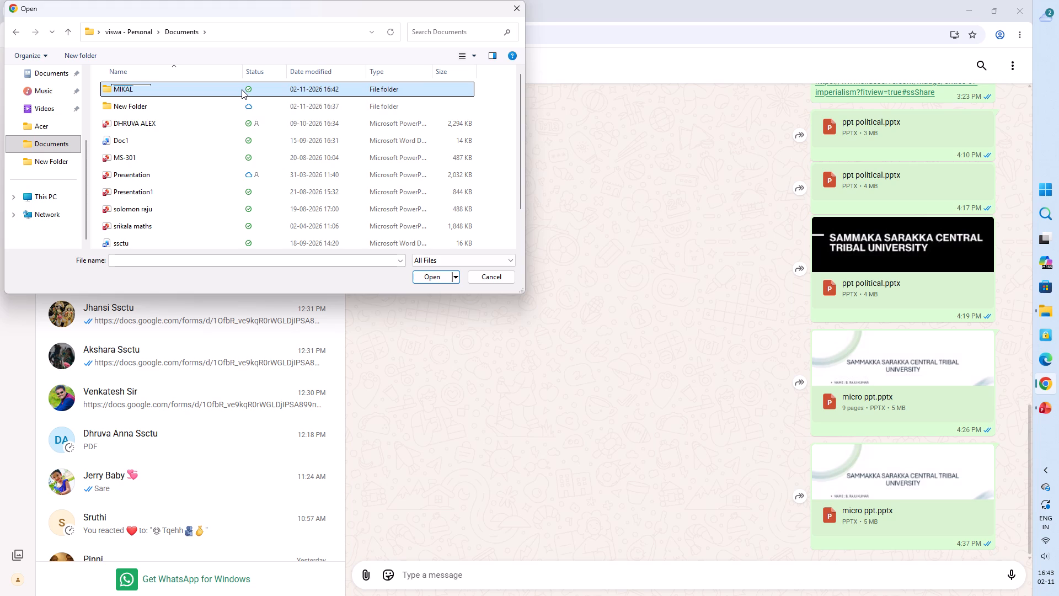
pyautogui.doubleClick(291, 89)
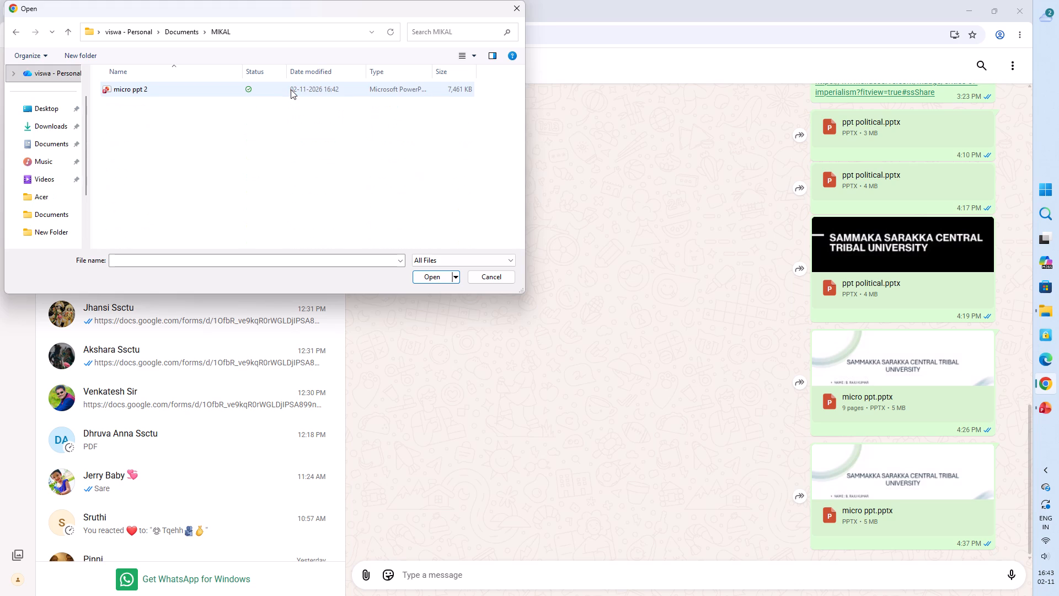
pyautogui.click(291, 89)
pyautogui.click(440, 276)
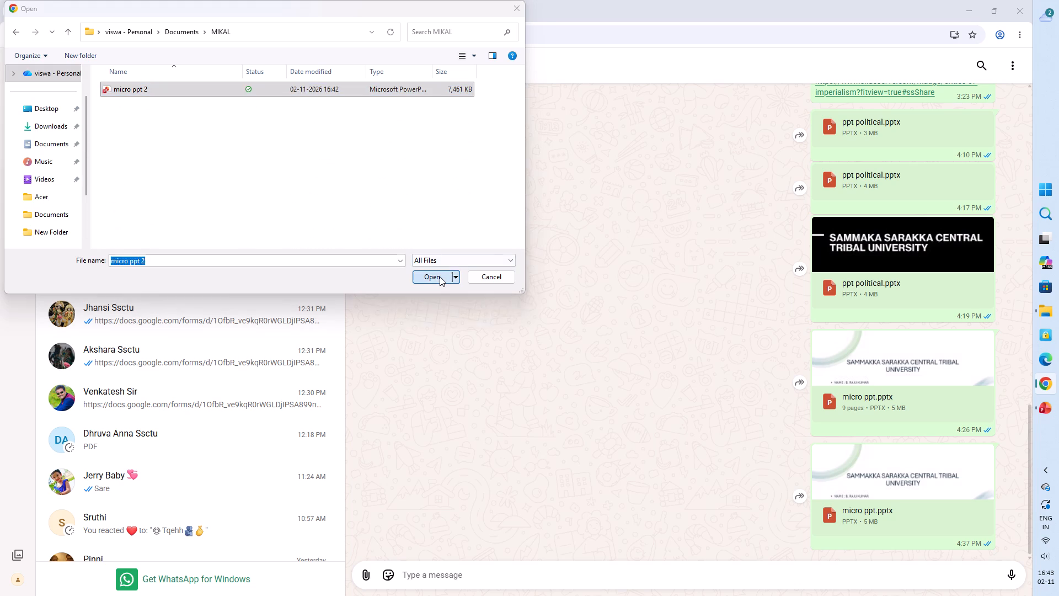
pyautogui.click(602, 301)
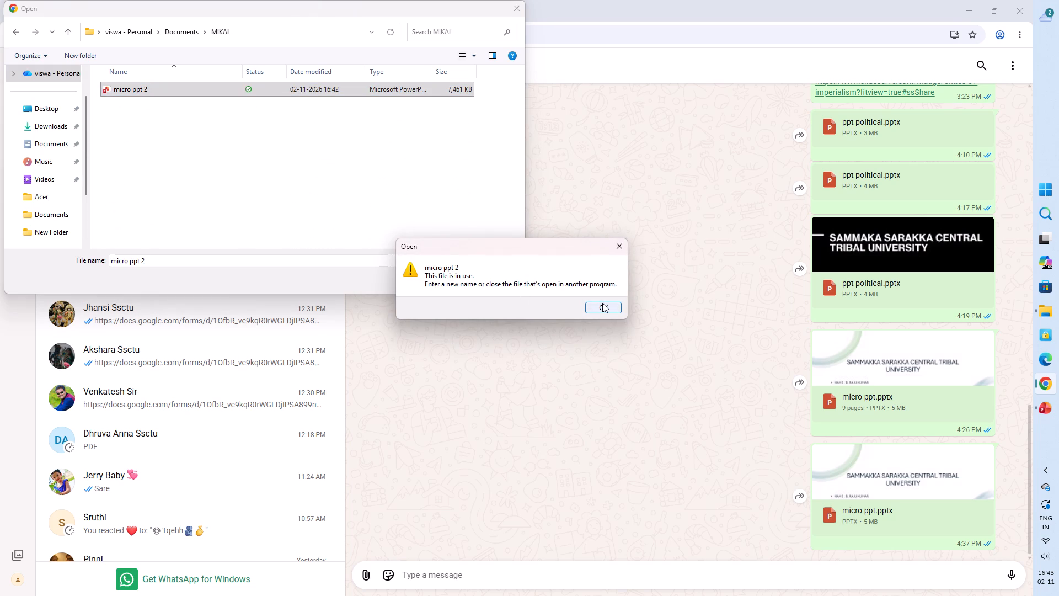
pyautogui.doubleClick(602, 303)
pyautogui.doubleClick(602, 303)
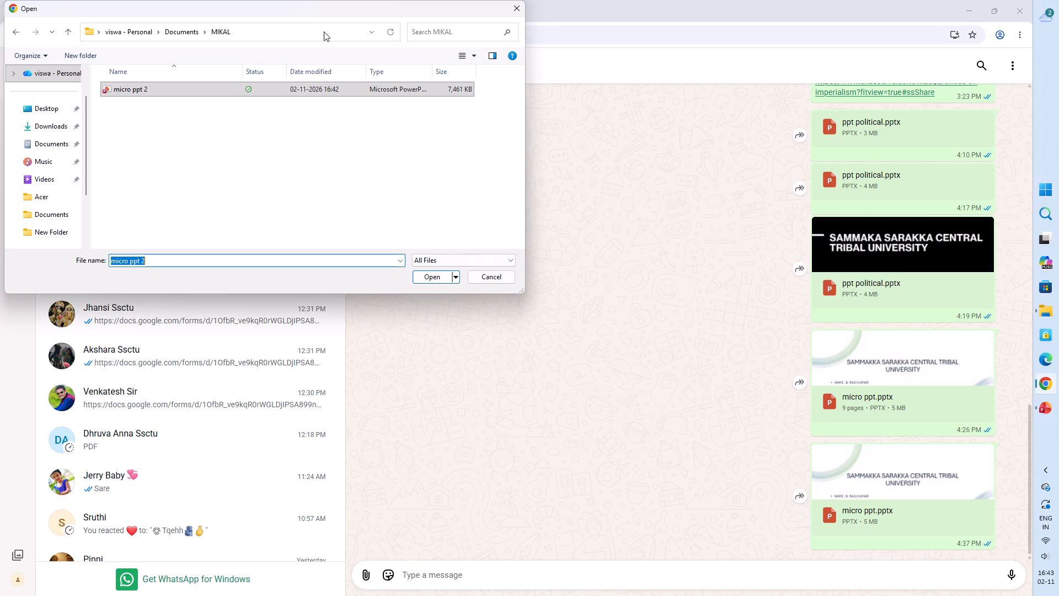
# Copy the micro ppt 2 presentation file in the MIKAL folder.
pyautogui.rightClick(335, 89)
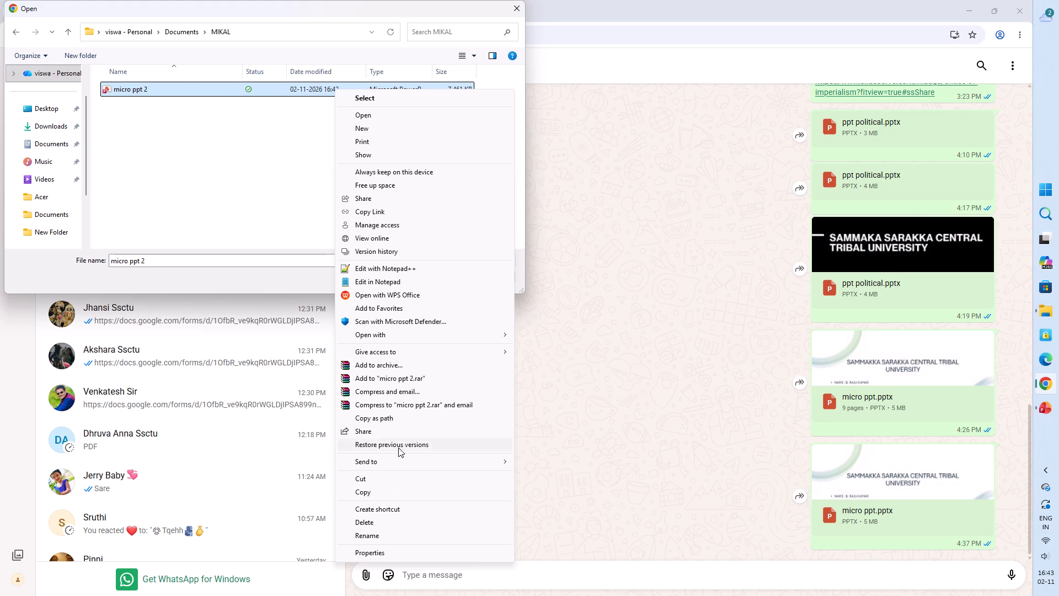
pyautogui.click(398, 493)
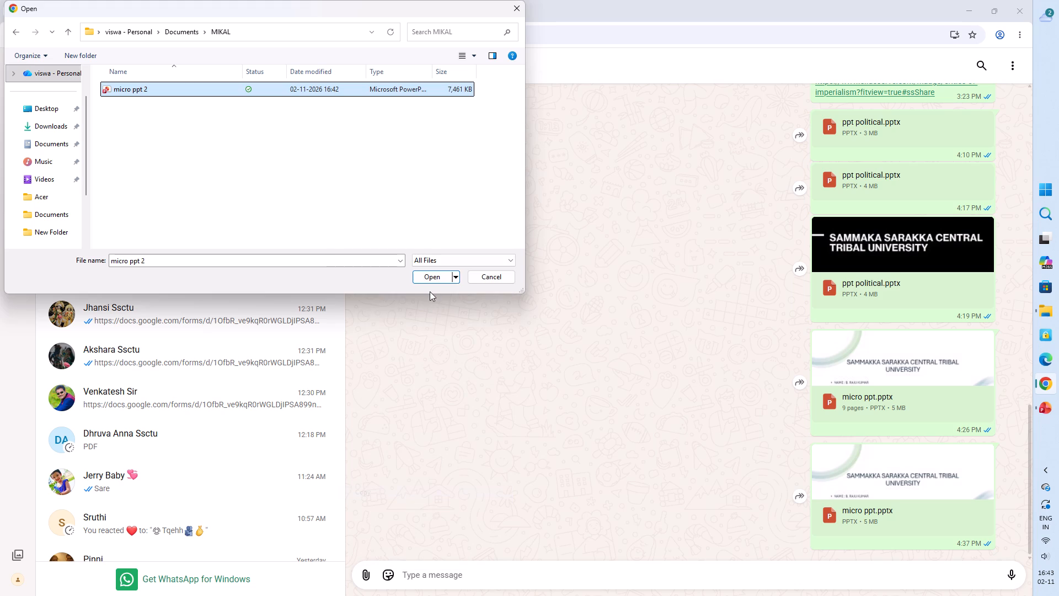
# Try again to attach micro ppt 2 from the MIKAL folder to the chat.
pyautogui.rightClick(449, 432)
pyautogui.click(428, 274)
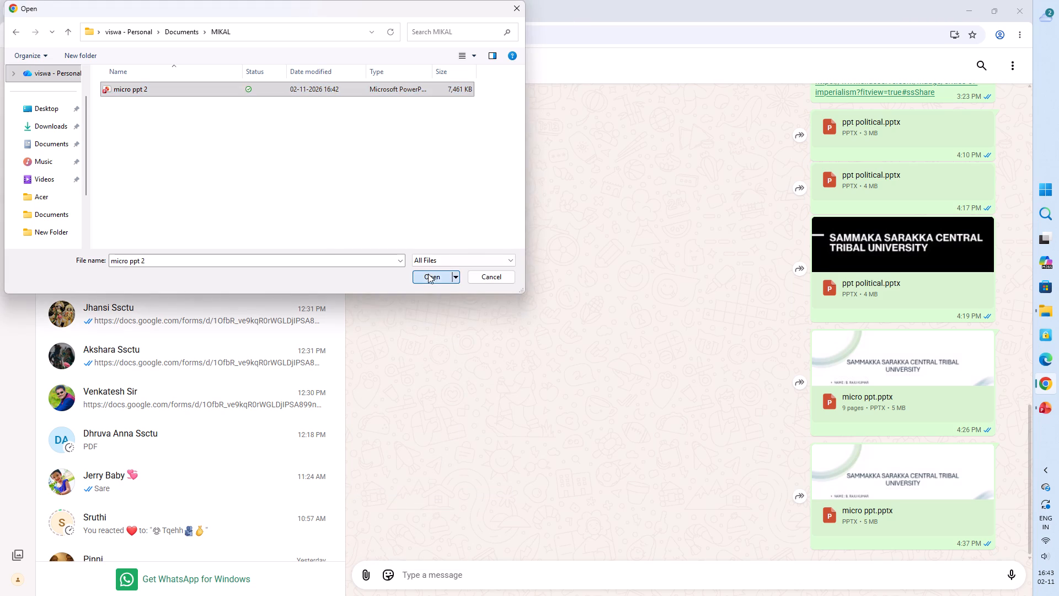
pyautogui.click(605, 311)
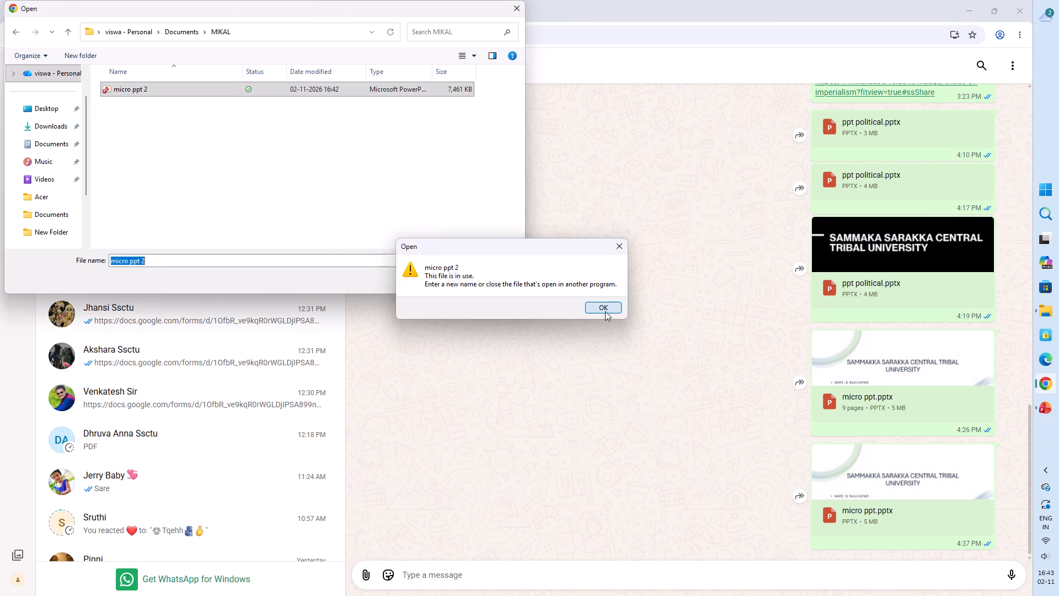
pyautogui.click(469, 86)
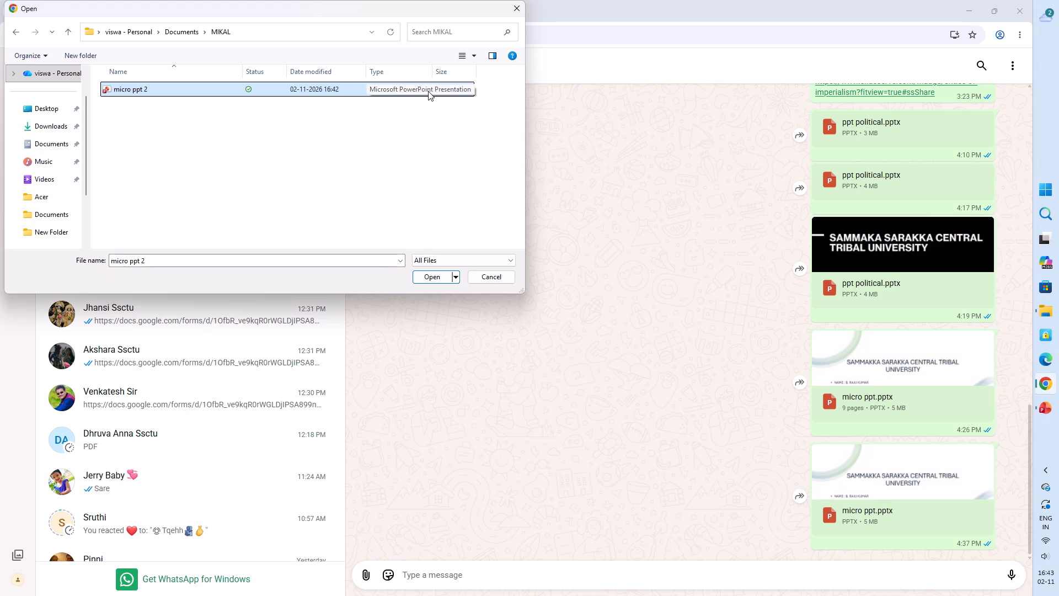
# Paste the copied micro ppt 2 presentation into the local Documents folder.
pyautogui.click(56, 137)
pyautogui.click(185, 222)
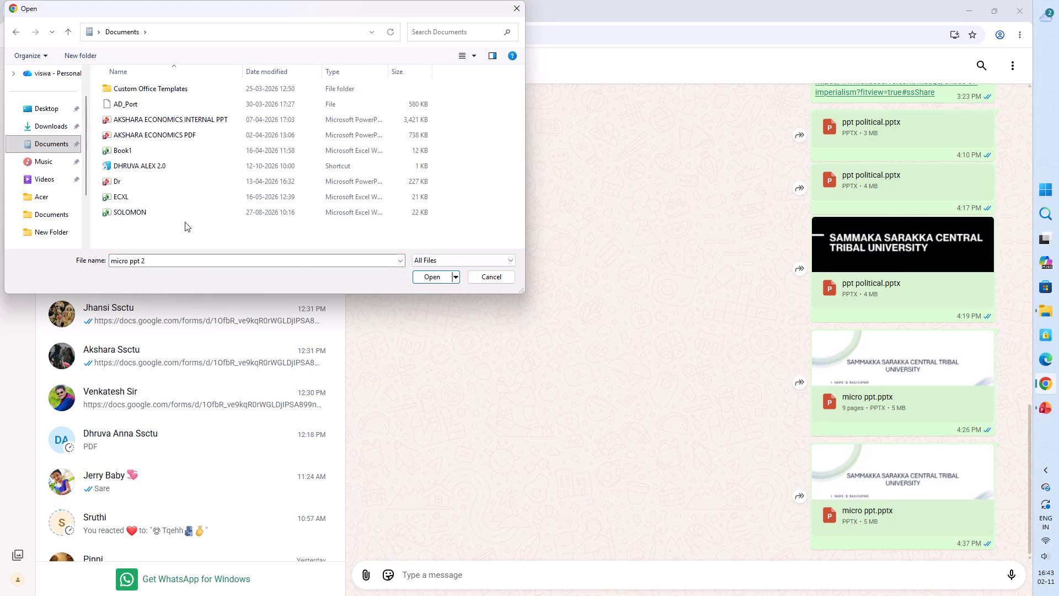
pyautogui.rightClick(185, 222)
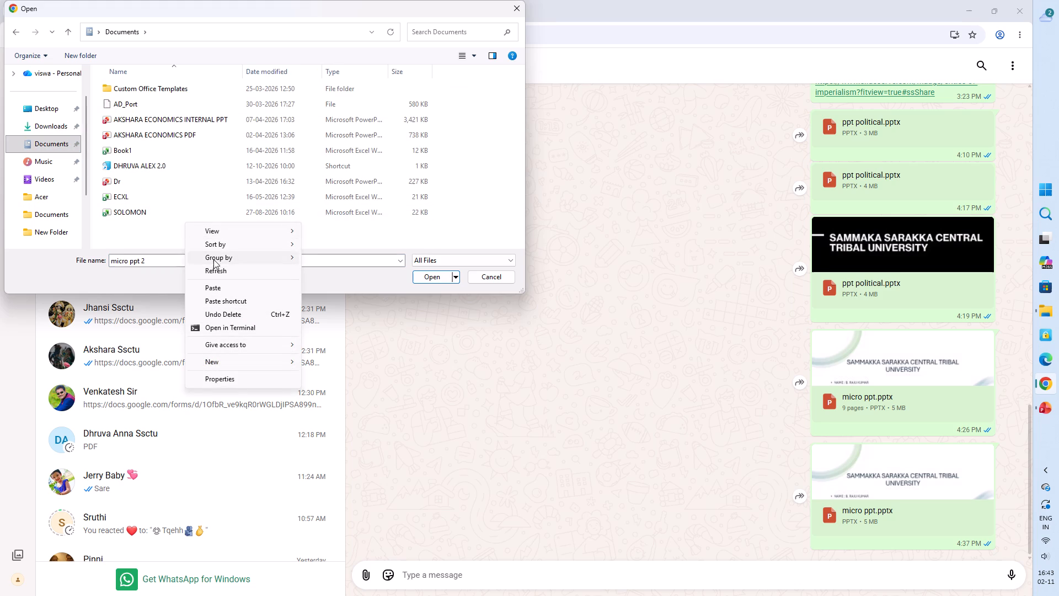
pyautogui.click(256, 294)
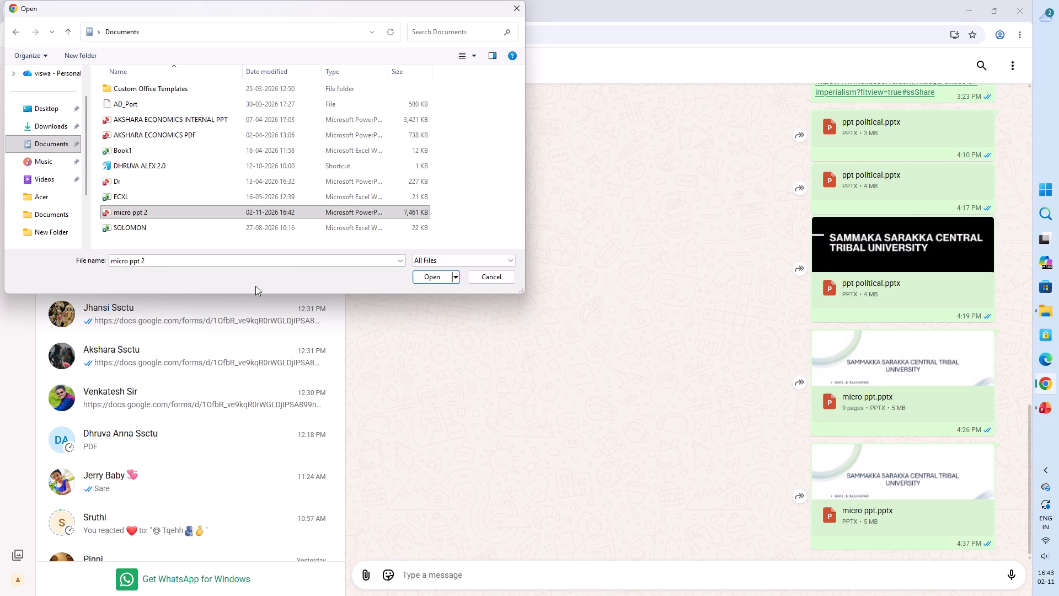